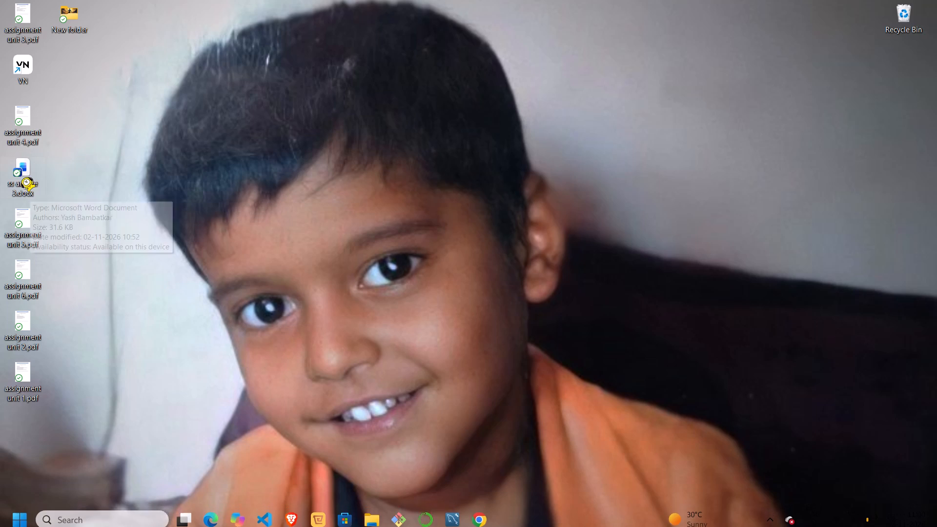
Open the document "ss and ee 3.docx" from the desktop in Word.
right_click(16, 167)
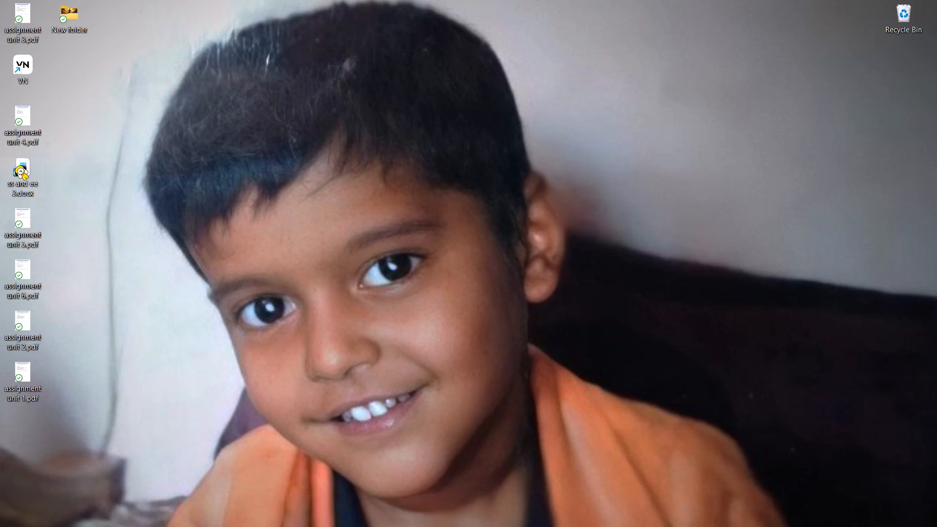
right_click(18, 165)
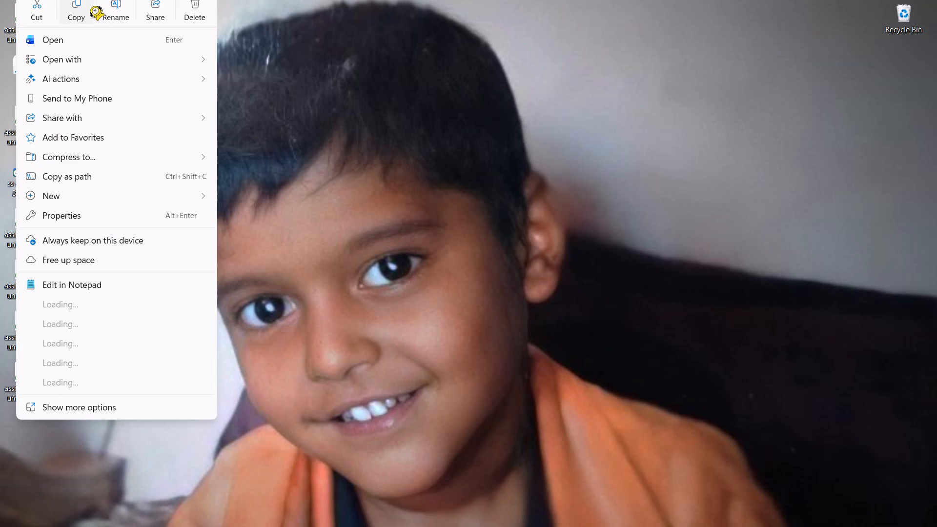
click(94, 38)
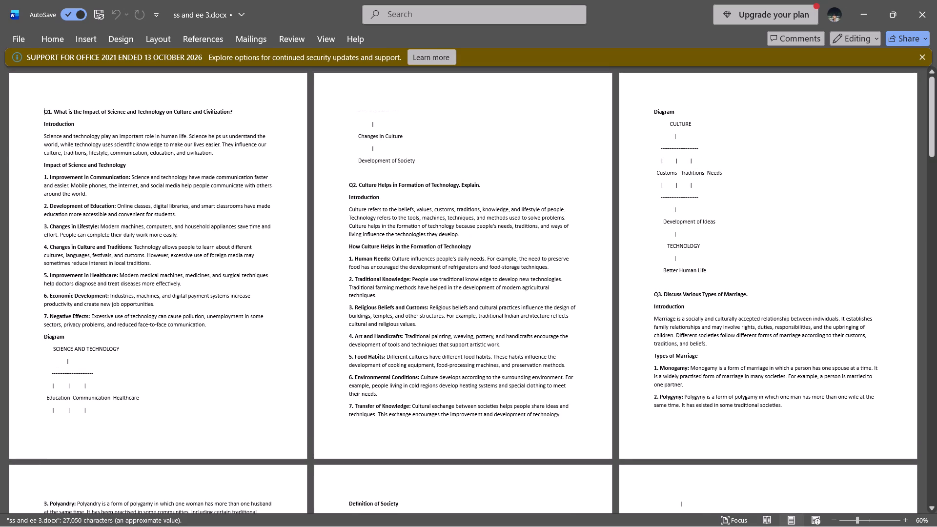
Skim the whole document from Q1 on the first page to the last page.
scroll(186, 160, down, 7)
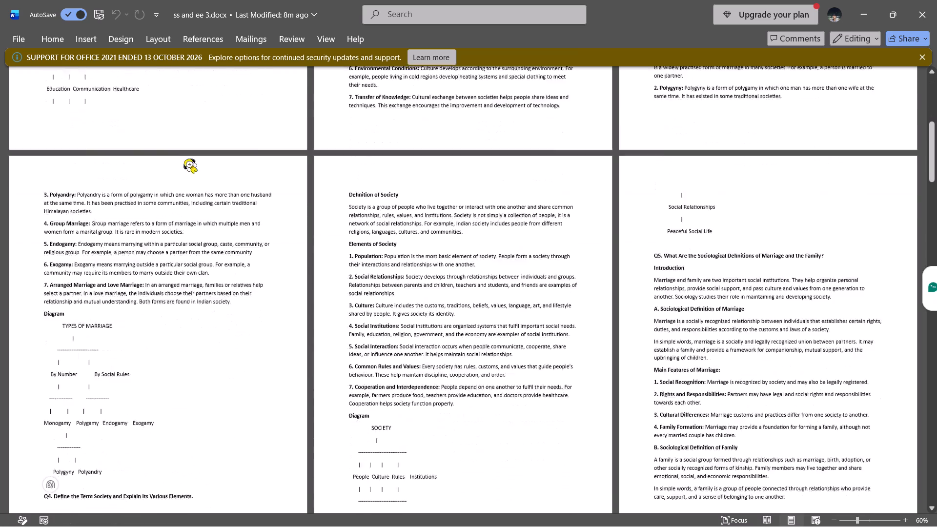
scroll(186, 160, down, 9)
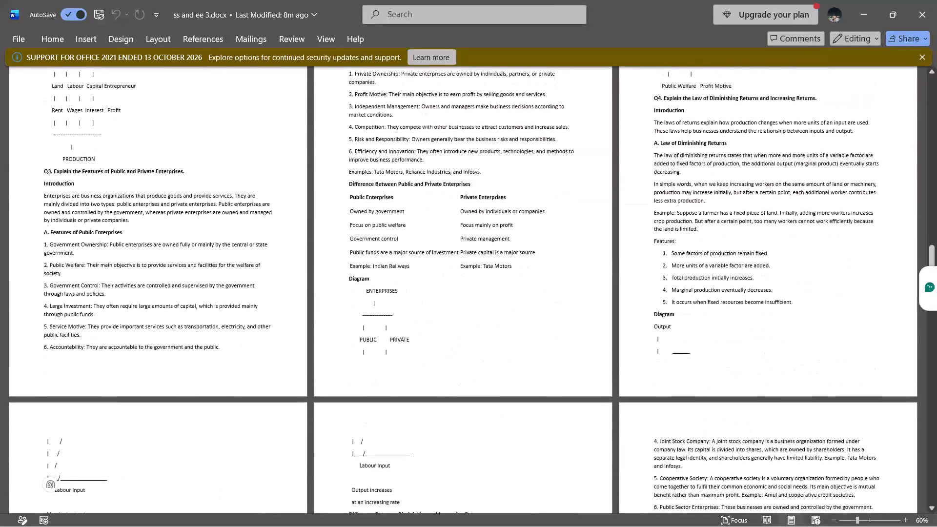
scroll(186, 160, down, 13)
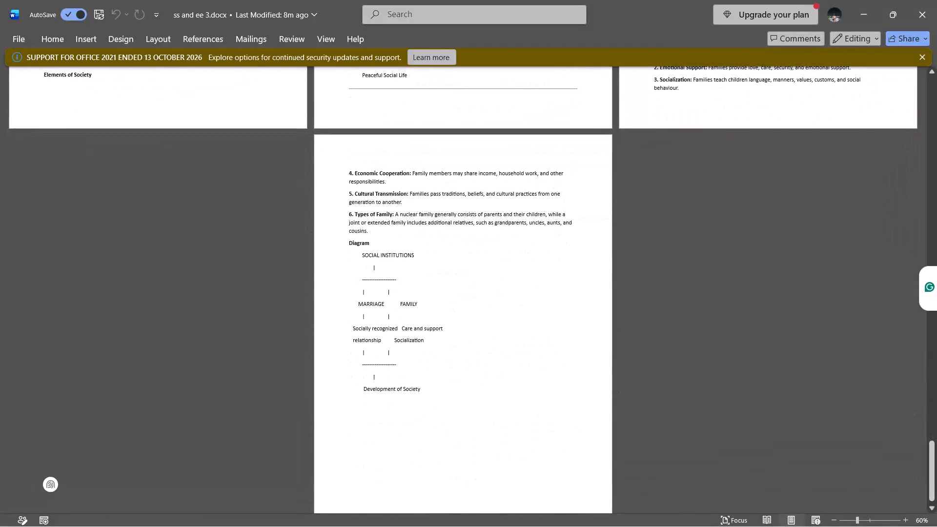
Review the Unit 5 answers backwards, from the social institutions diagram to the Unit 5 heading.
scroll(186, 160, up, 2)
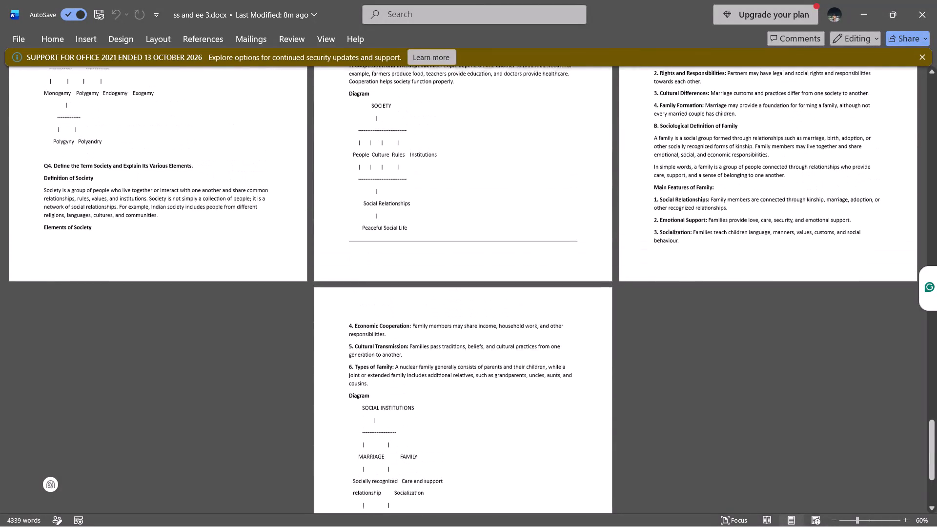
scroll(186, 160, up, 6)
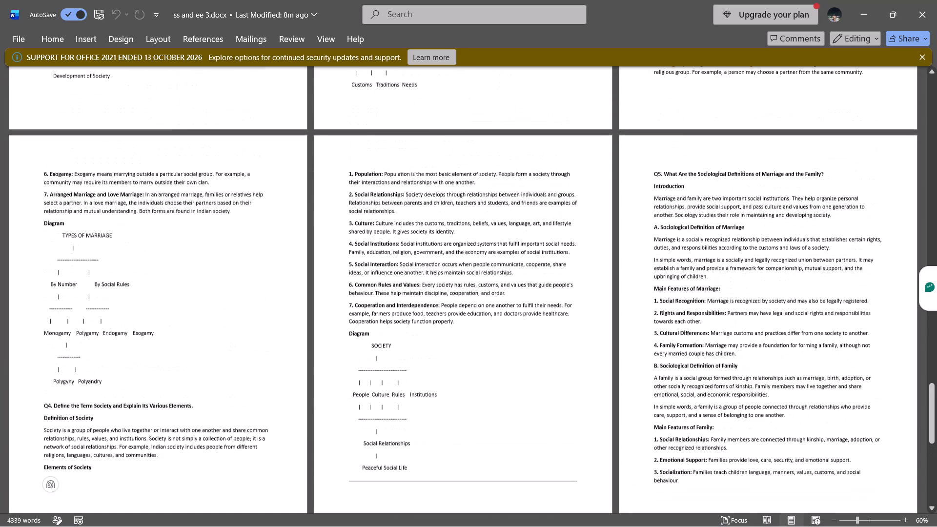
scroll(186, 160, up, 1)
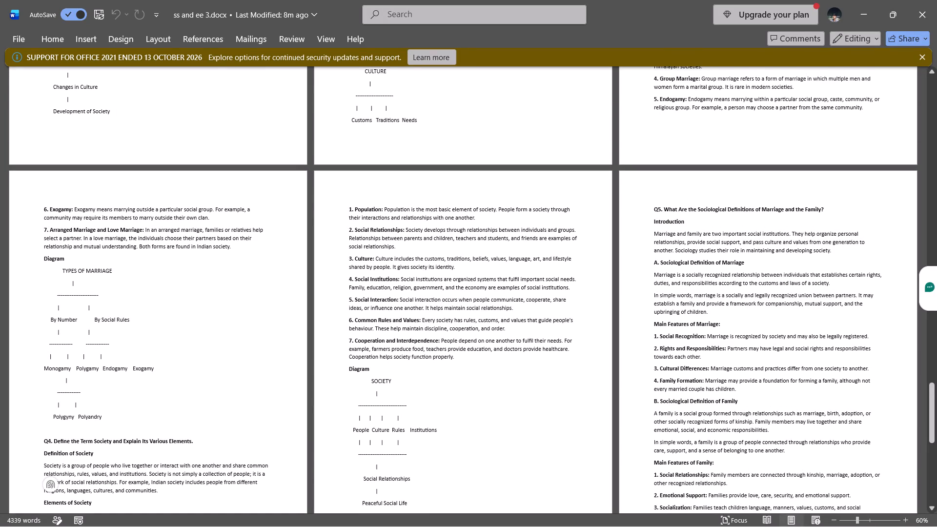
scroll(186, 160, up, 4)
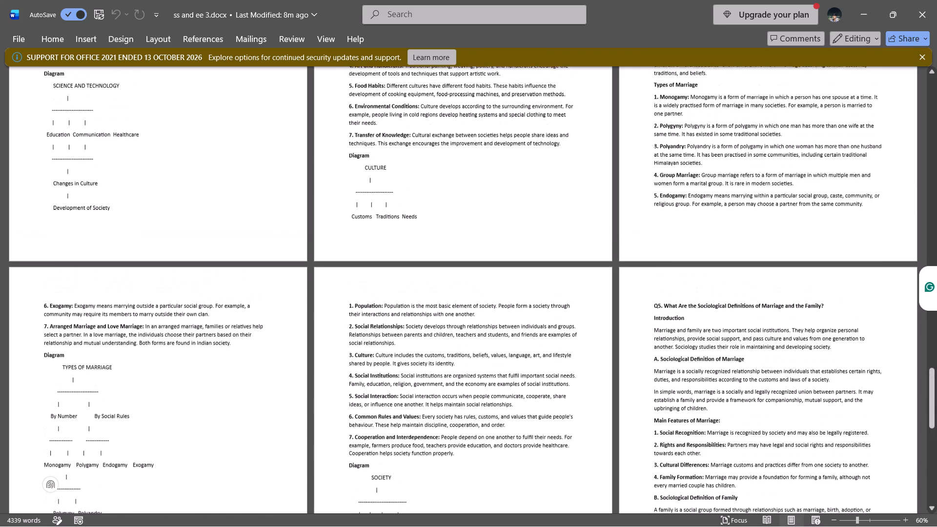
scroll(186, 160, up, 4)
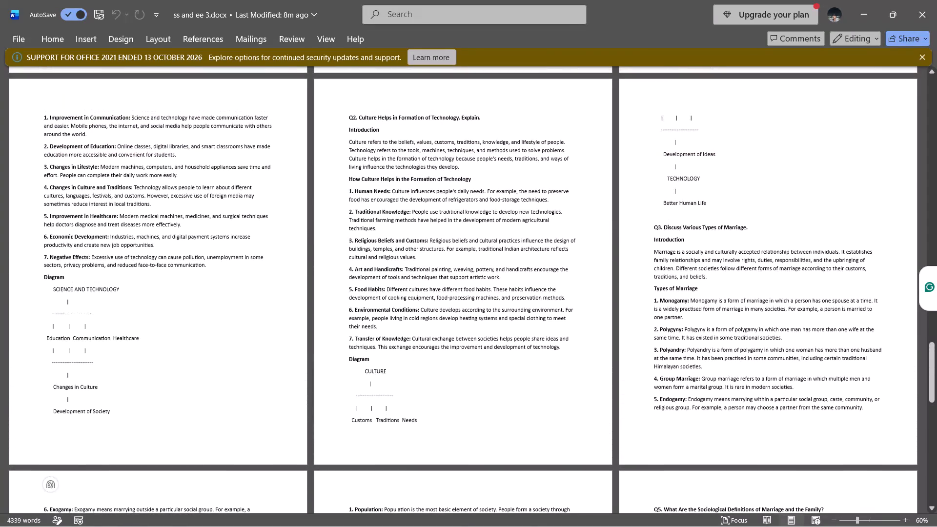
scroll(186, 160, up, 1)
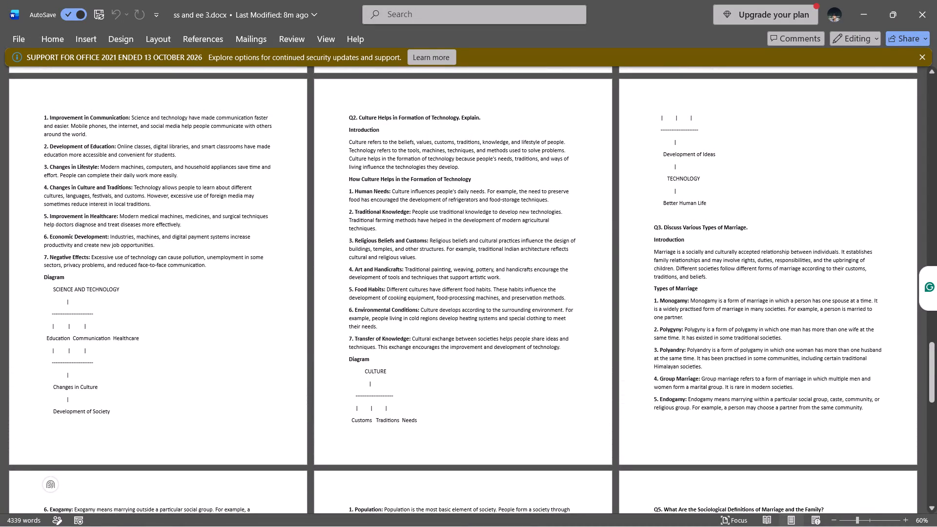
scroll(186, 160, up, 1)
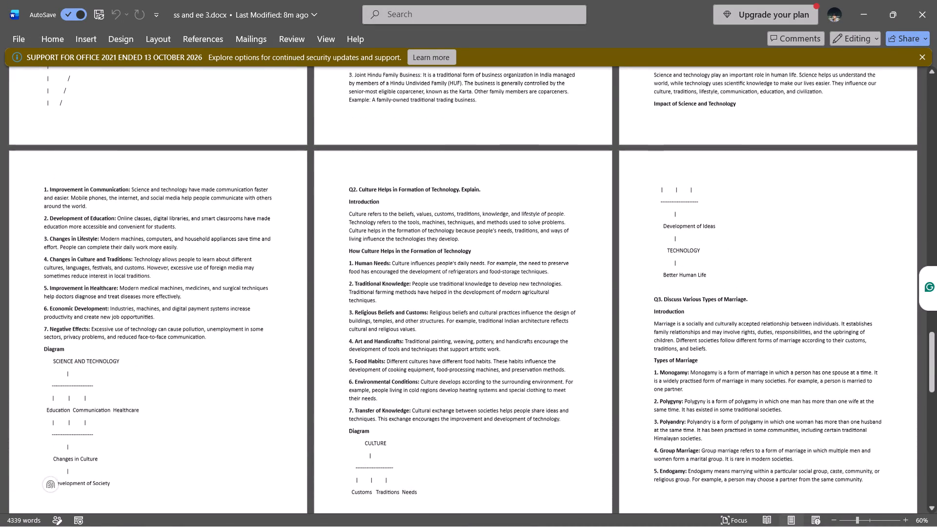
scroll(186, 160, up, 4)
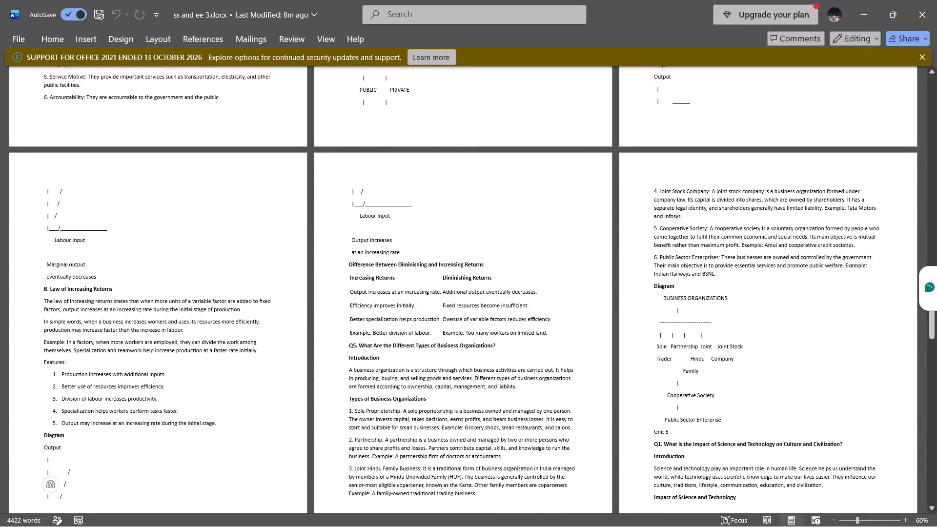
Review the Unit 4 economics answers and the opening society and marriage answers, back to the first page.
scroll(186, 160, up, 3)
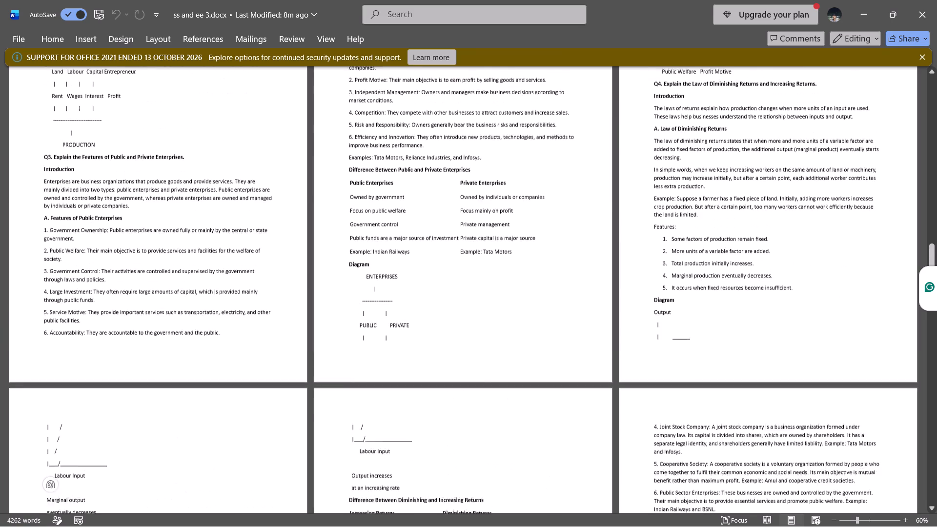
scroll(186, 160, up, 1)
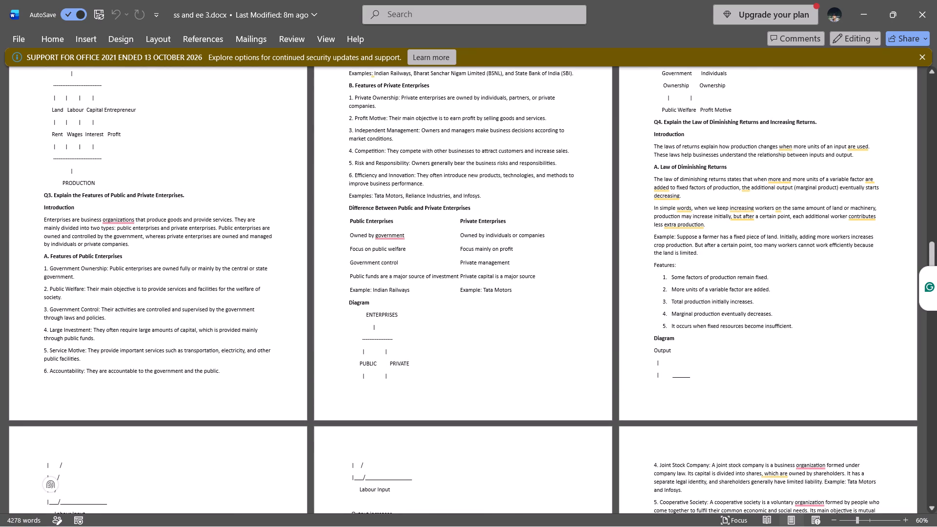
scroll(186, 160, up, 2)
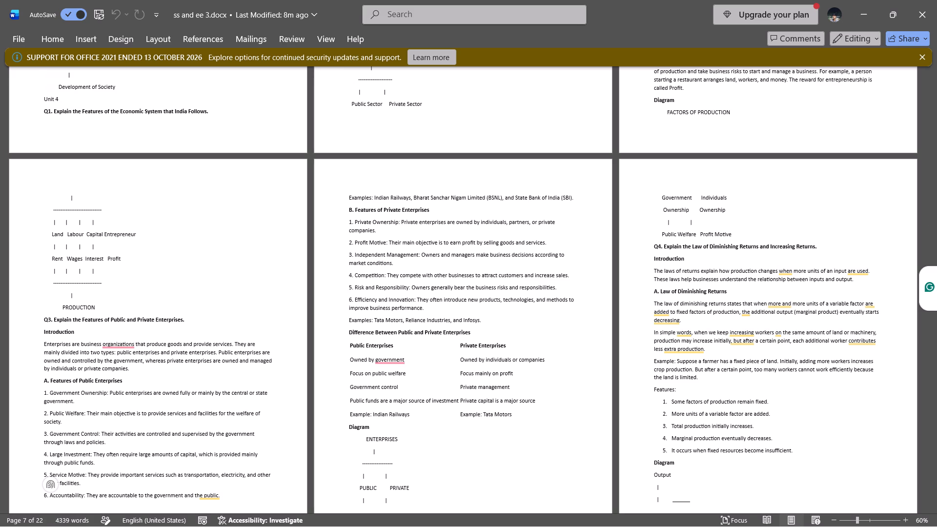
scroll(186, 160, up, 4)
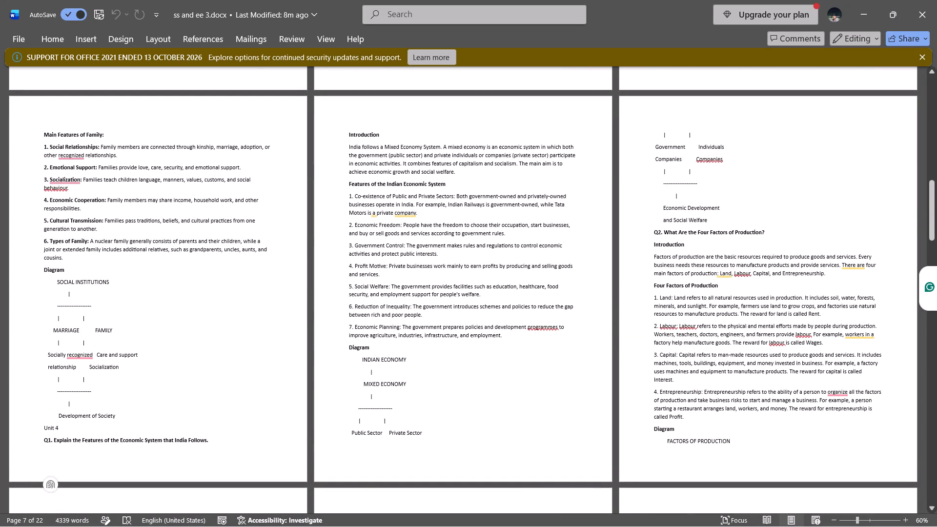
scroll(186, 160, up, 6)
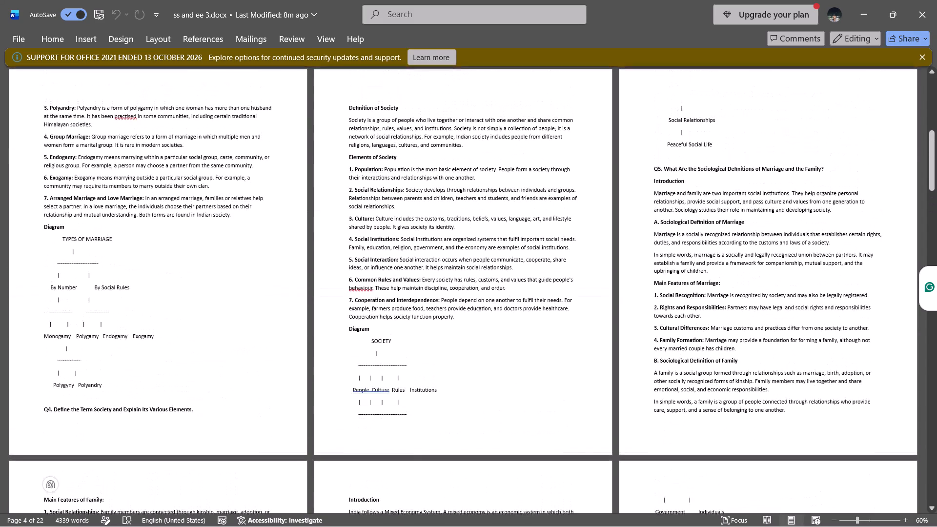
scroll(186, 160, up, 4)
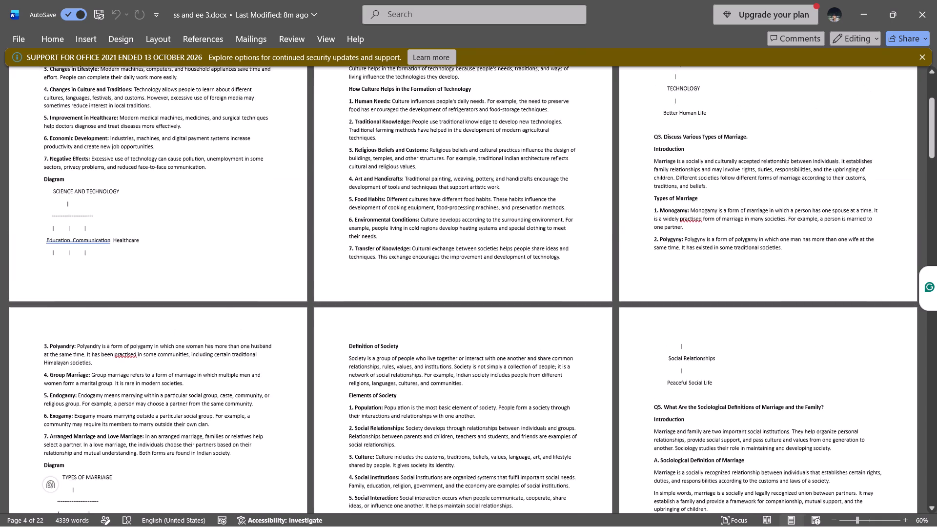
scroll(186, 160, up, 4)
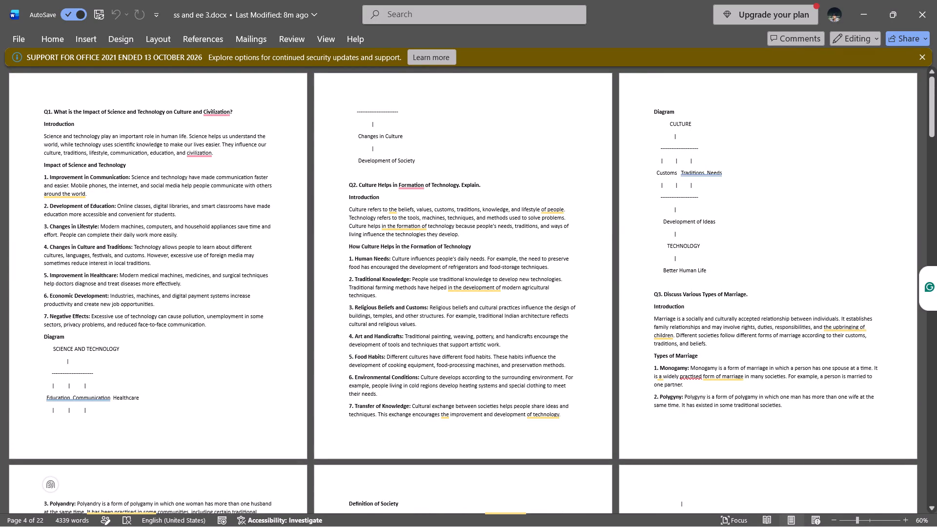
scroll(186, 160, down, 1)
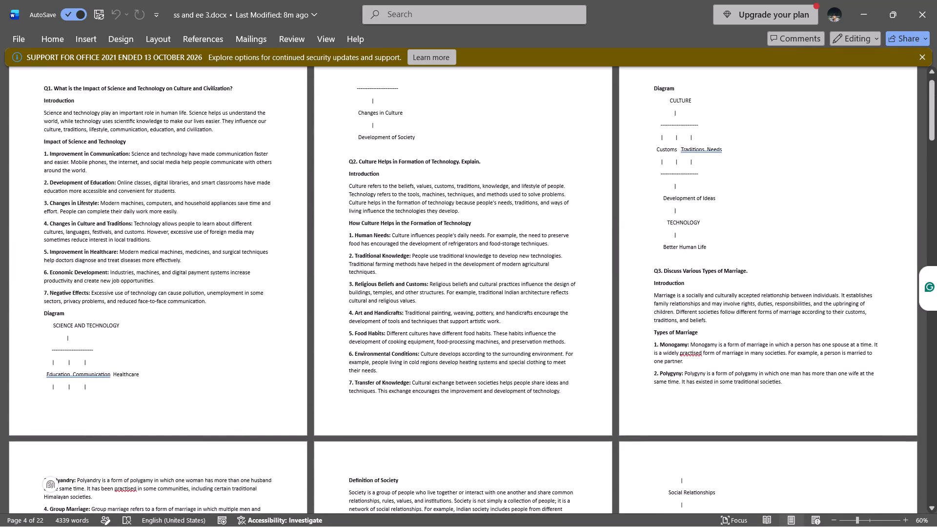
scroll(186, 160, down, 1)
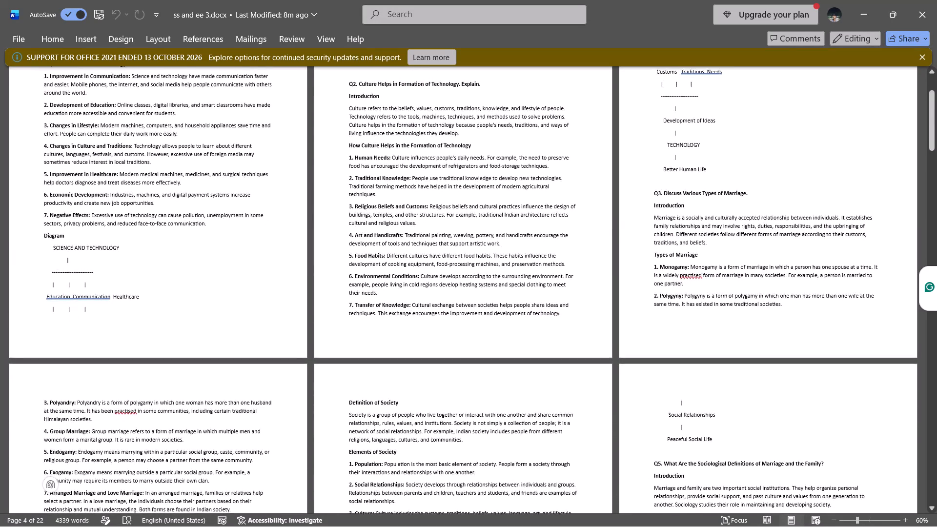
scroll(186, 160, down, 1)
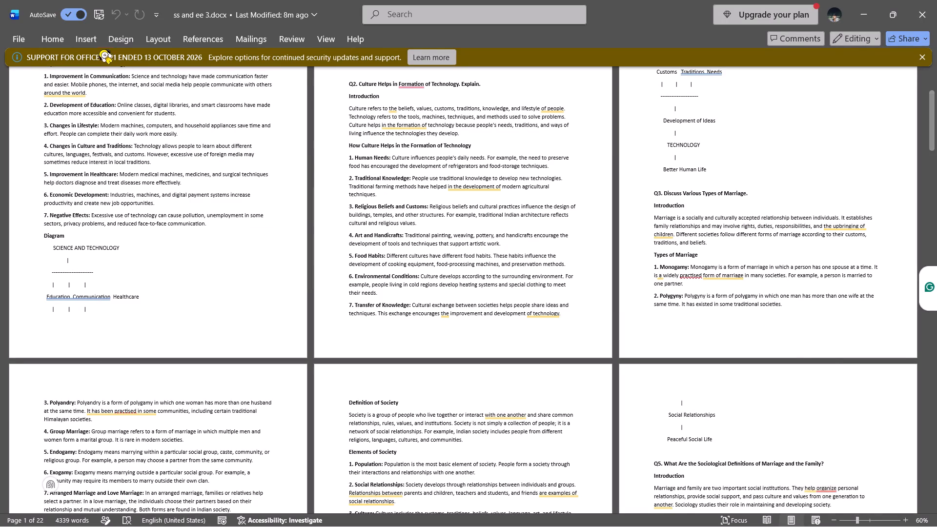
Create a new blank Word document.
click(42, 37)
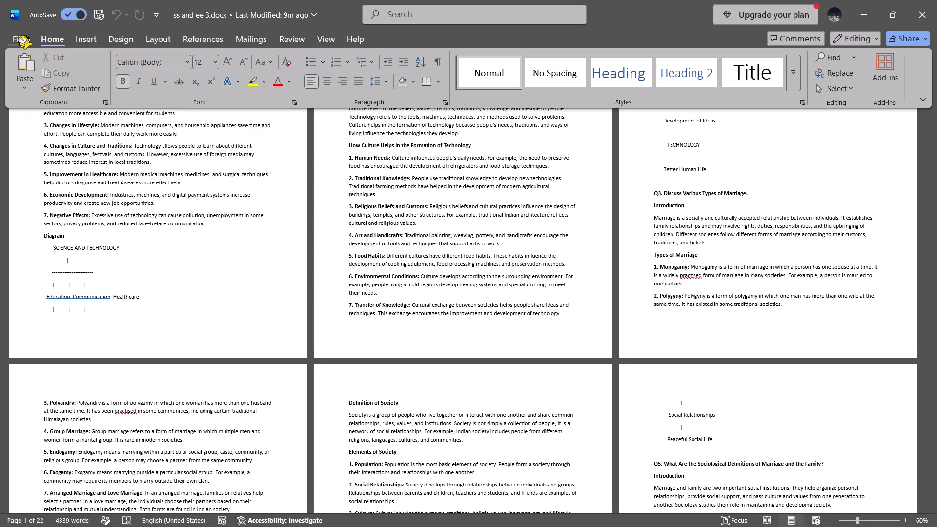
click(20, 37)
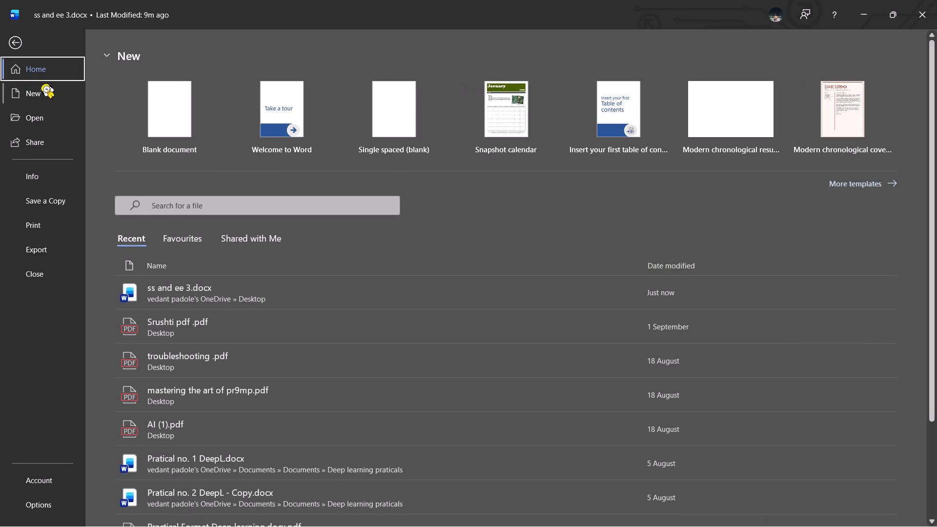
click(43, 85)
click(187, 93)
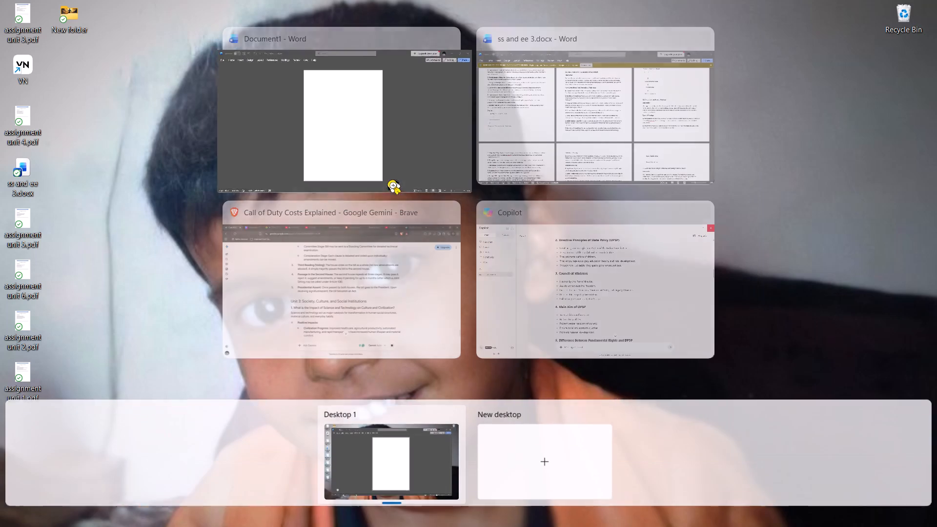
Close the "ss and ee 3.docx" window, keeping the new blank document open.
click(714, 37)
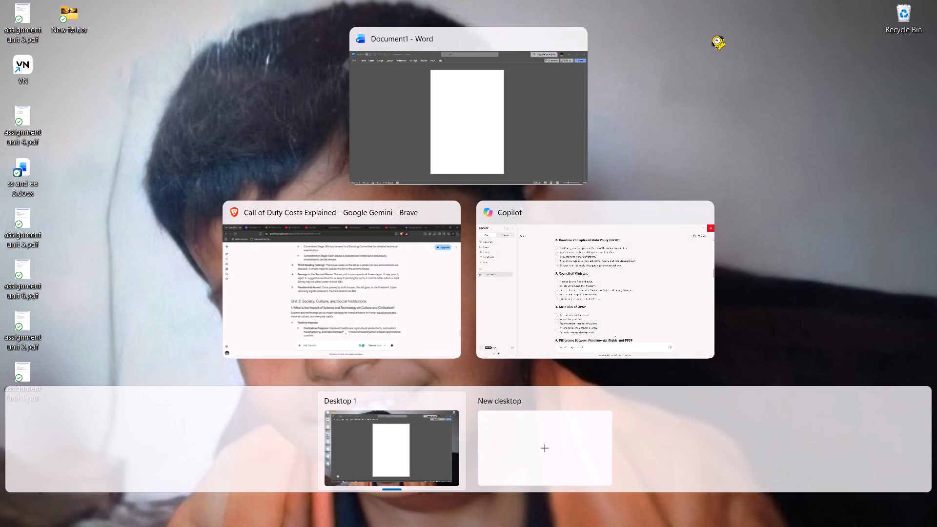
Bring up the blank document and set its page layout to two columns.
click(516, 112)
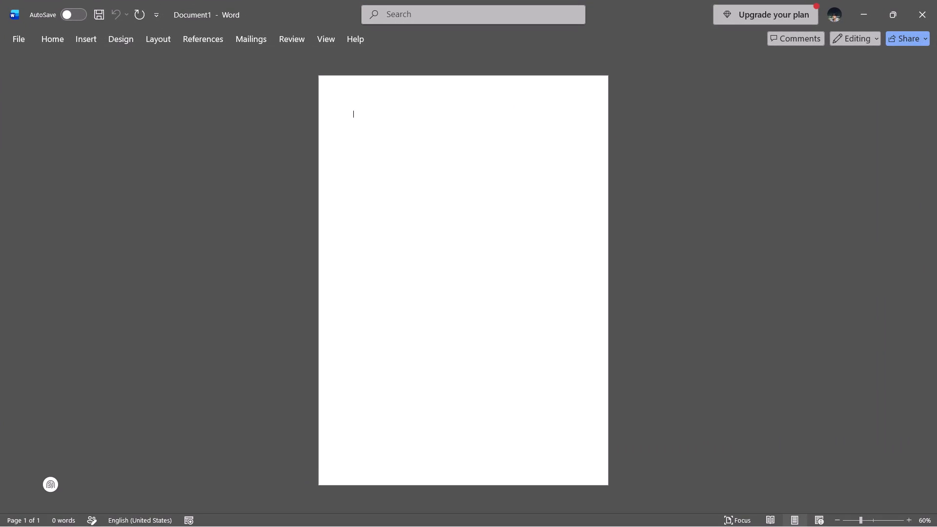
click(157, 33)
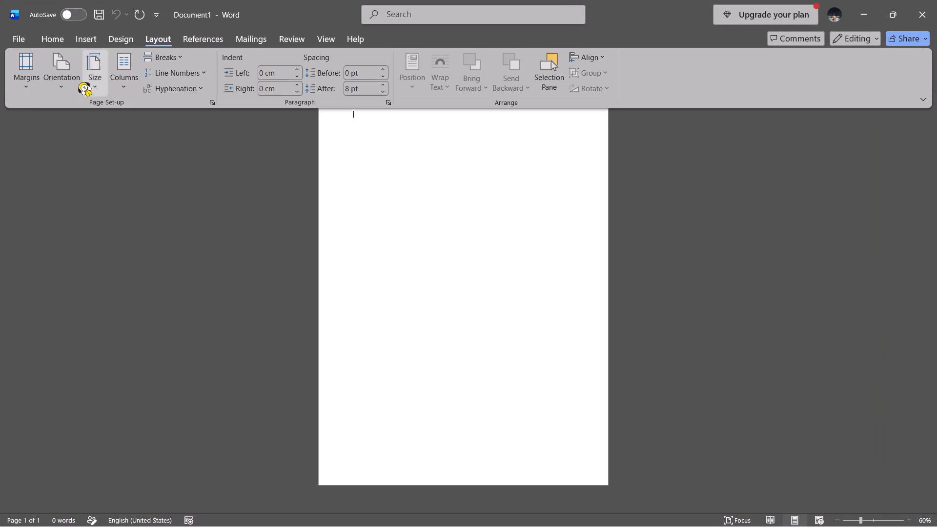
click(21, 83)
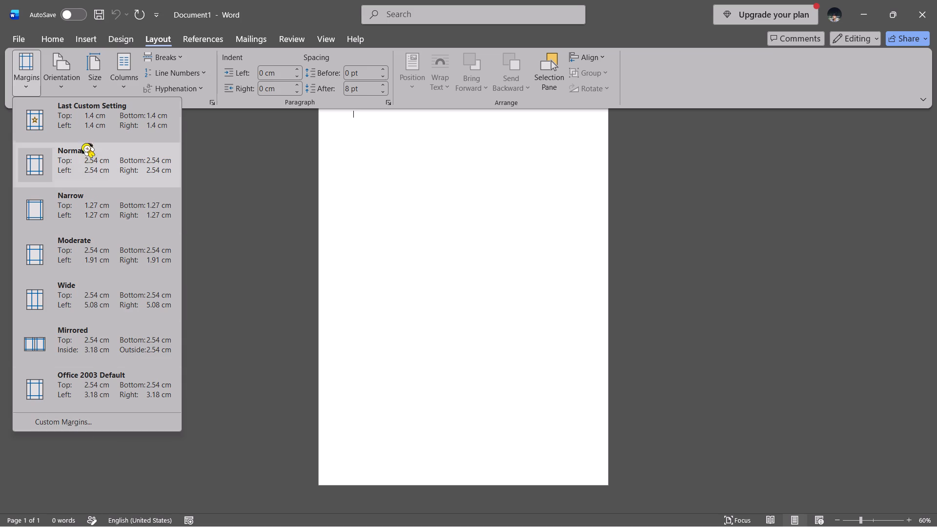
click(127, 86)
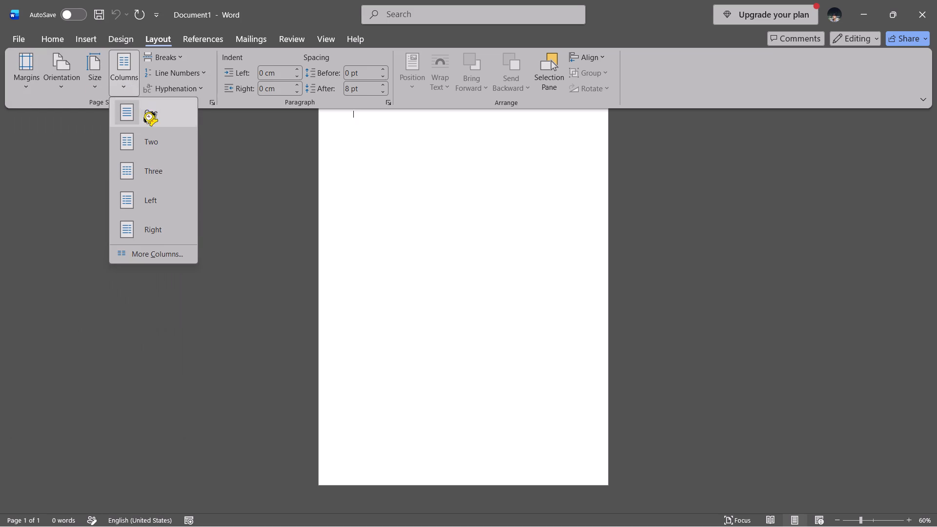
click(159, 145)
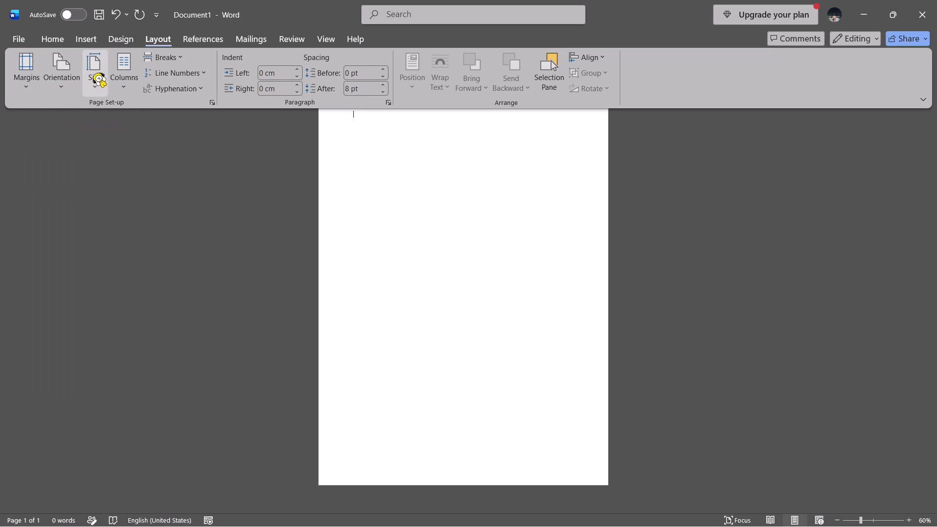
click(93, 79)
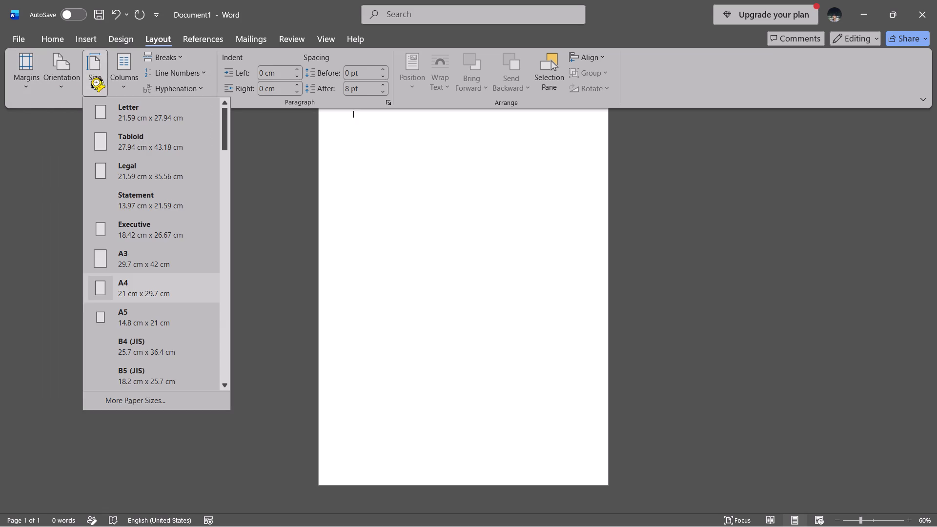
click(316, 176)
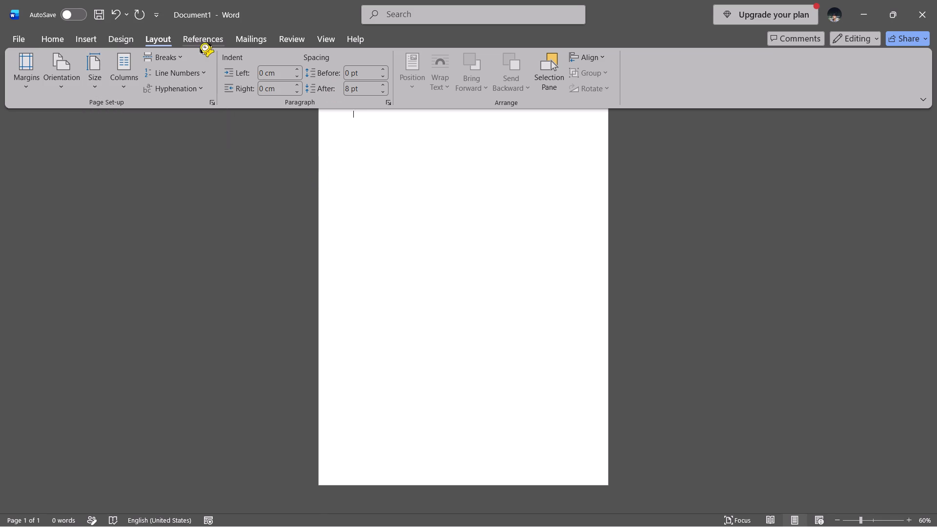
Add a Box page border to the whole document with the default solid ½ pt line.
click(118, 43)
click(841, 78)
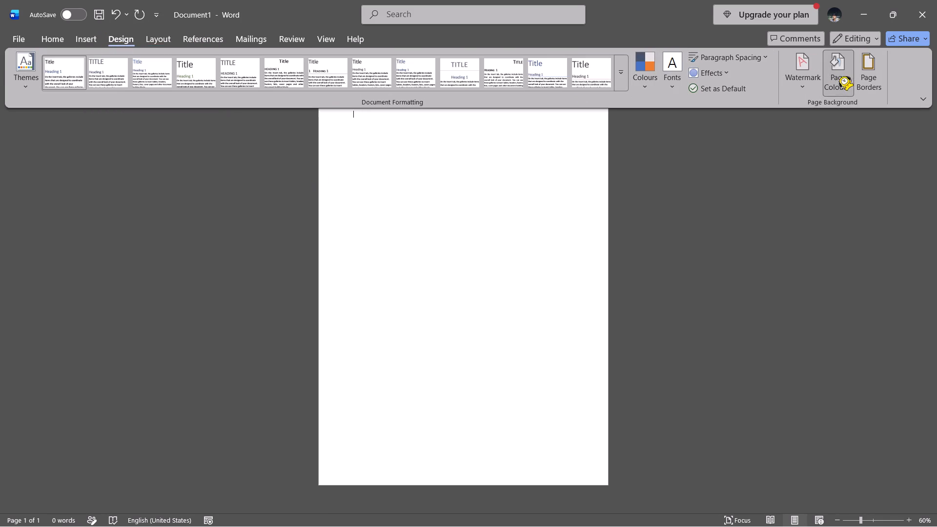
click(875, 74)
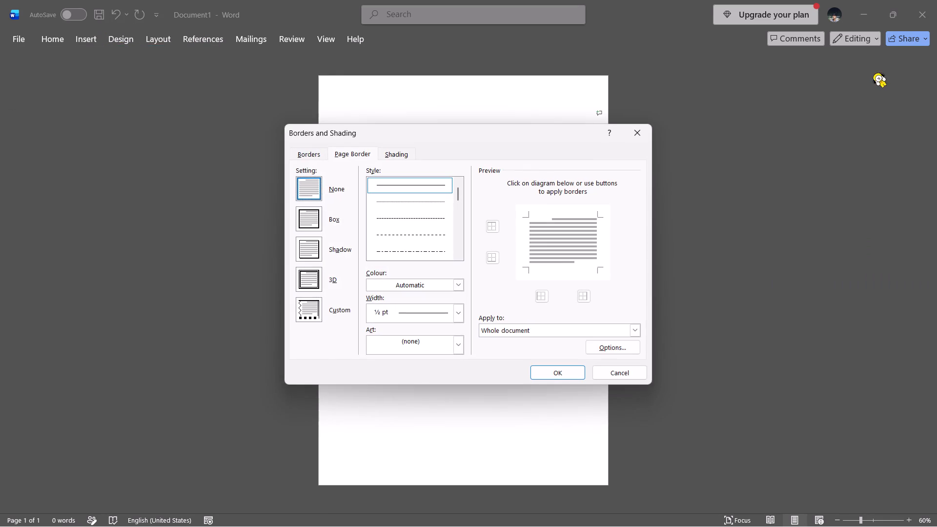
click(307, 224)
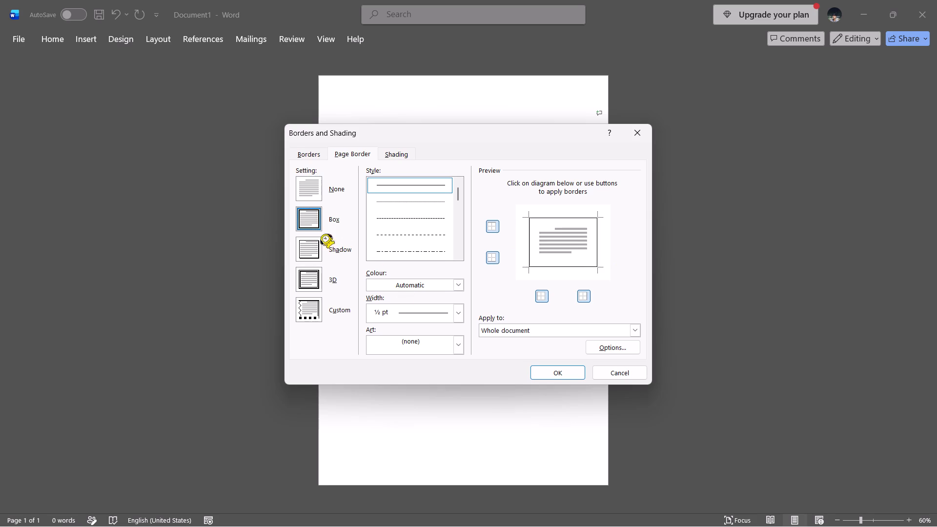
click(553, 375)
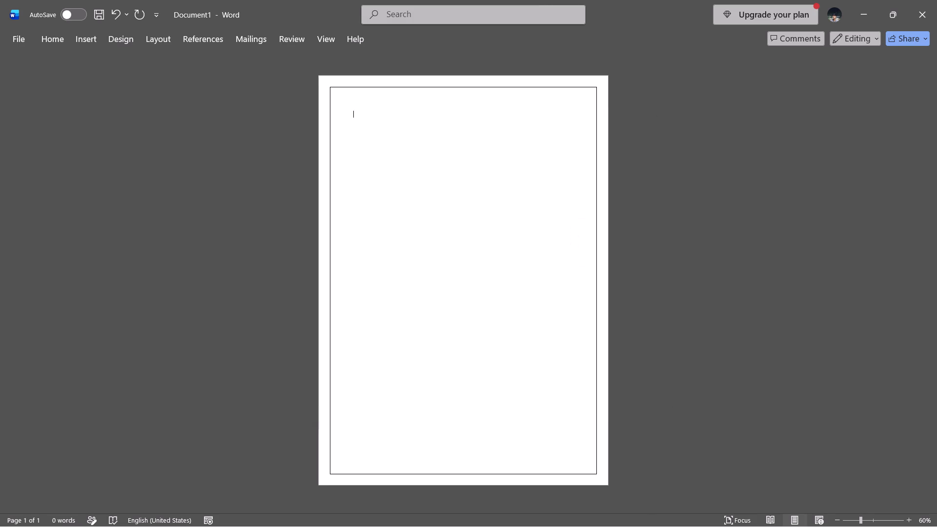
click(700, 345)
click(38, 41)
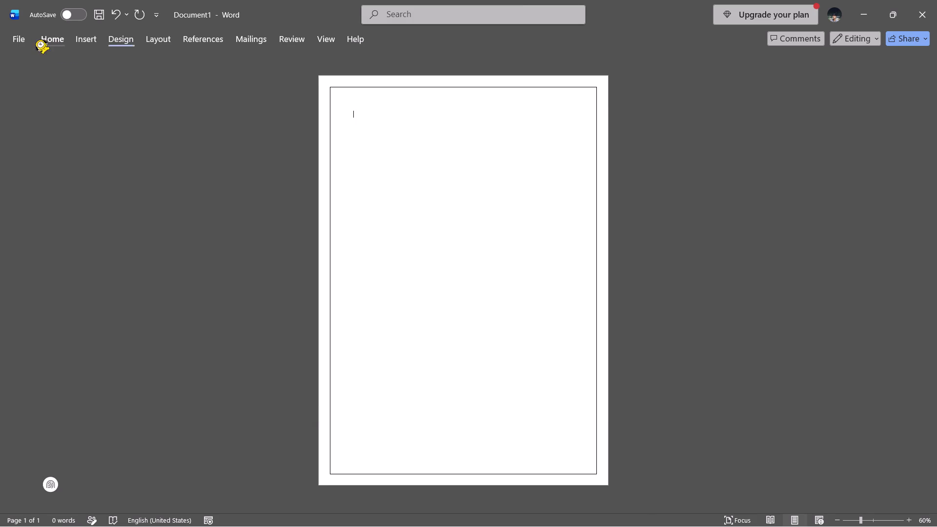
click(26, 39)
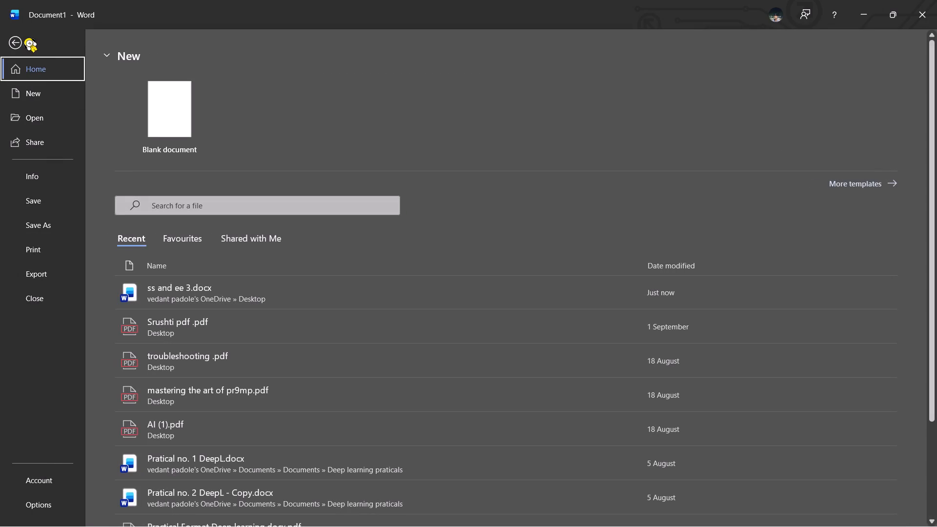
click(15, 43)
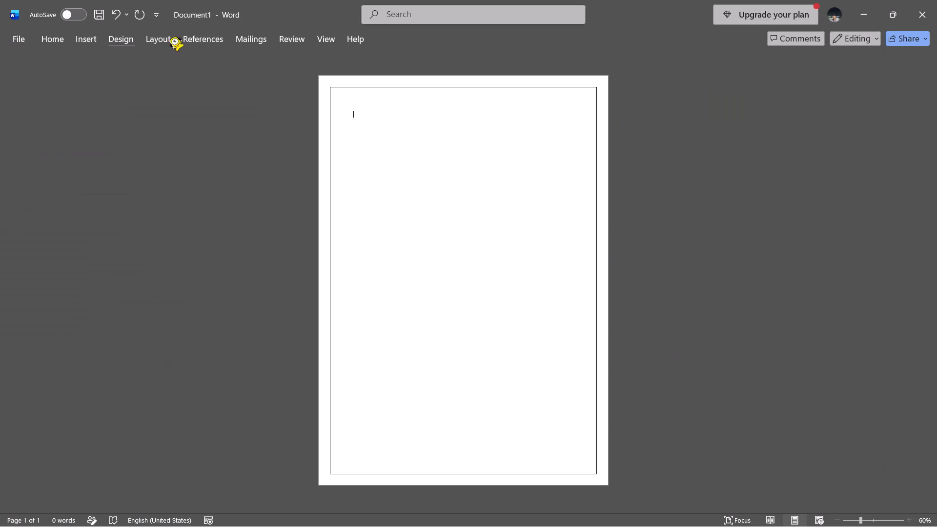
Set the document's top margin to 1.4 cm in the custom margin settings.
click(162, 34)
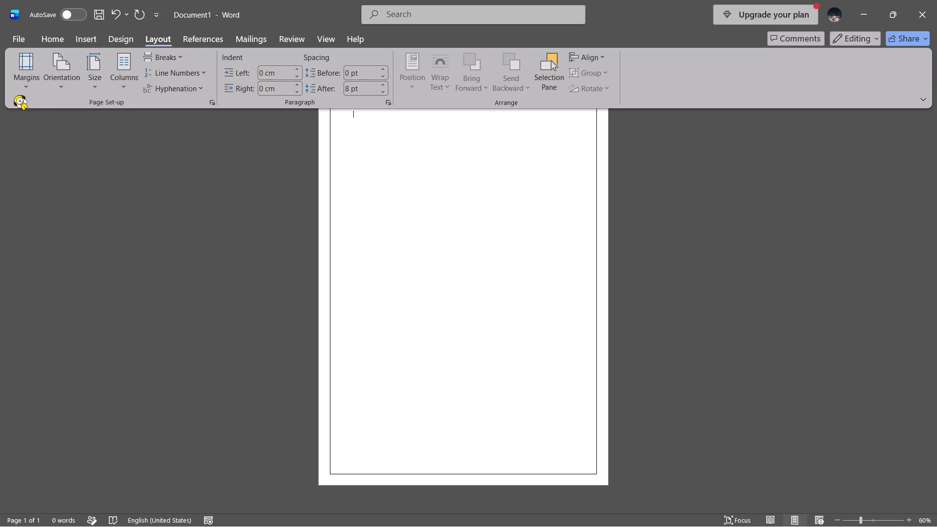
click(17, 93)
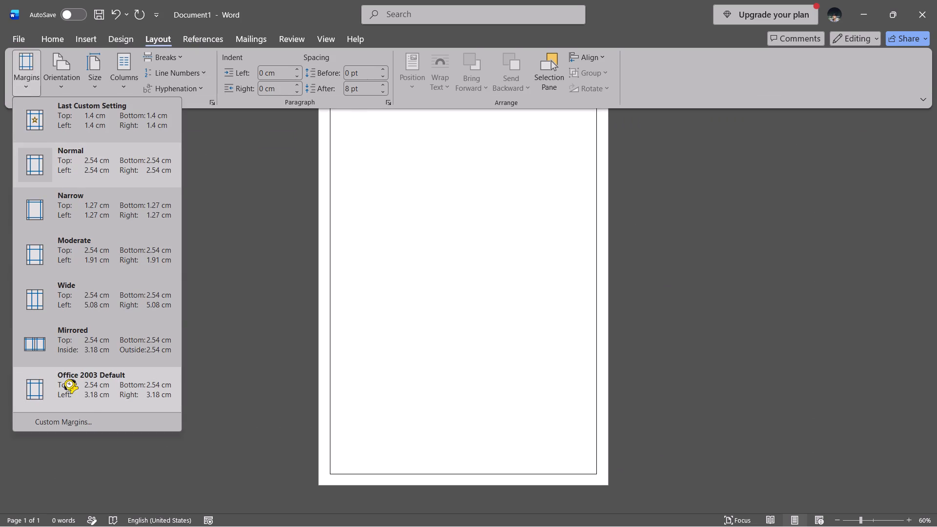
click(89, 418)
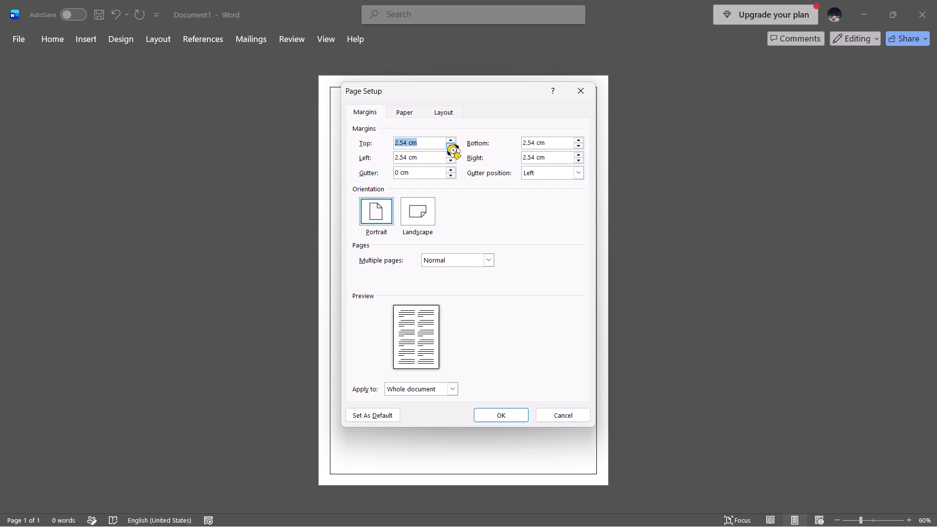
triple_click(449, 146)
triple_click(449, 146)
triple_click(449, 146)
triple_click(449, 146)
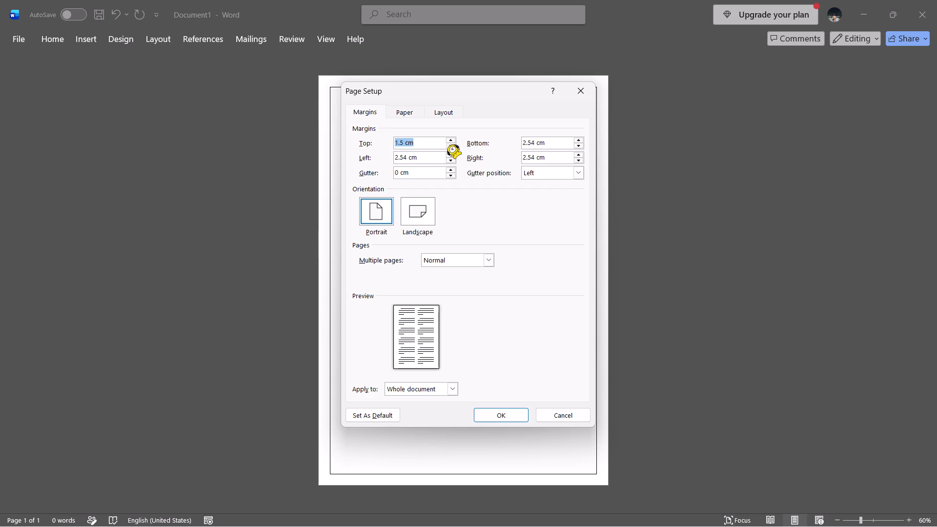
click(449, 146)
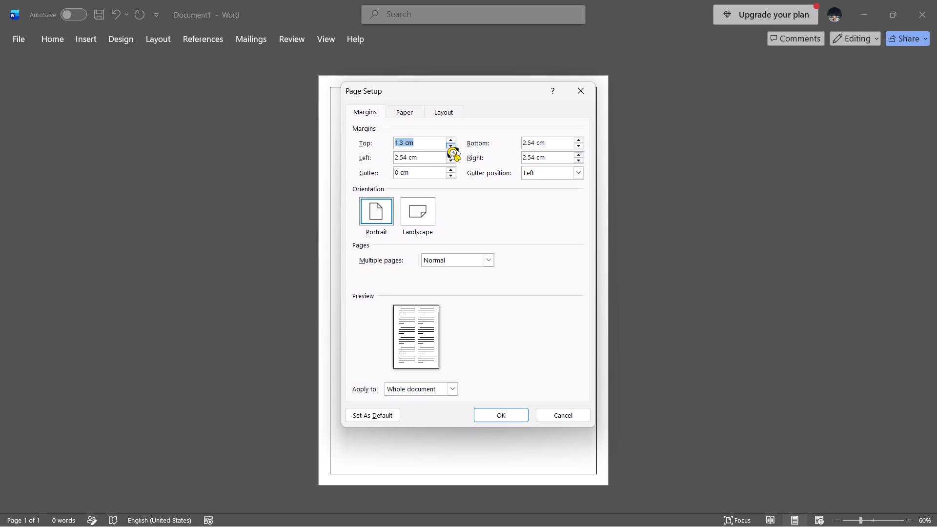
click(448, 137)
Copy the 1.4 cm top margin value to the left, right and bottom margins and apply the page setup.
drag(421, 142, 377, 146)
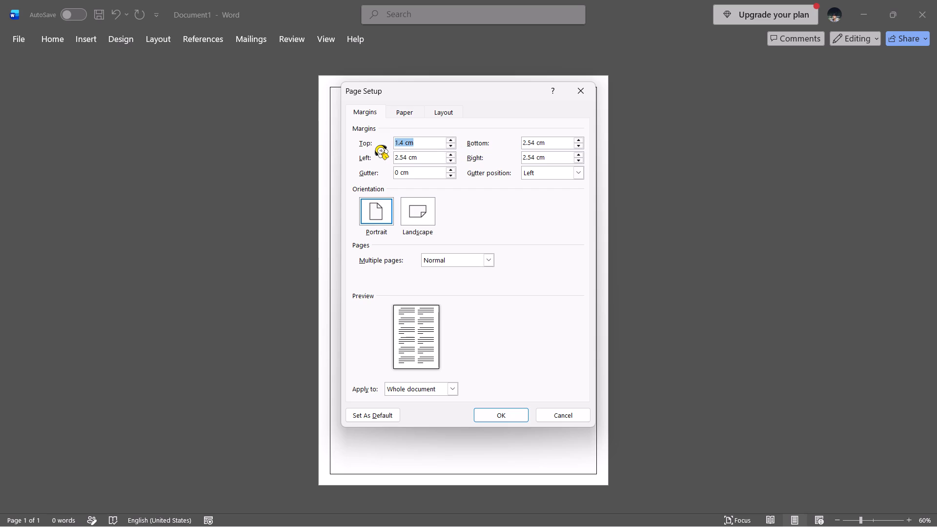
key(ctrl+c)
drag(425, 156, 367, 157)
drag(367, 157, 361, 158)
key(ctrl+v)
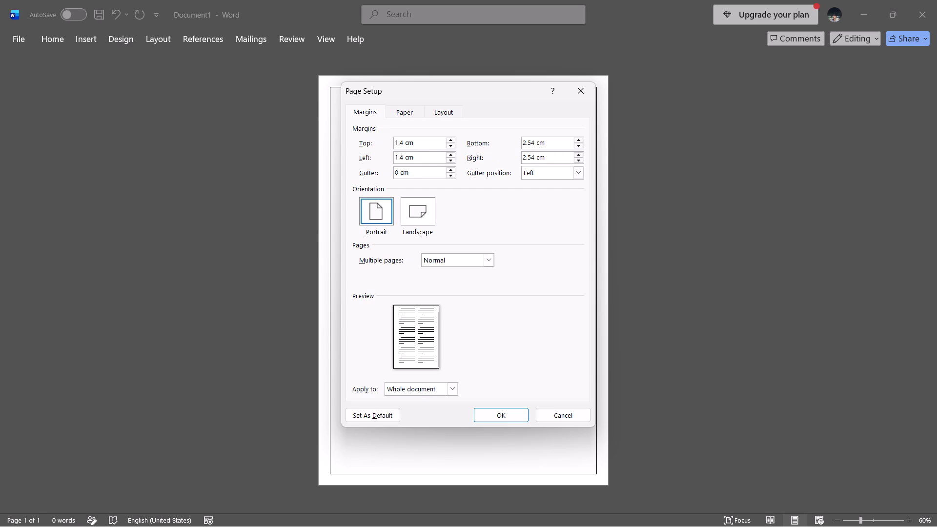
drag(549, 154, 494, 161)
key(ctrl+v)
drag(555, 141, 506, 145)
key(ctrl+v)
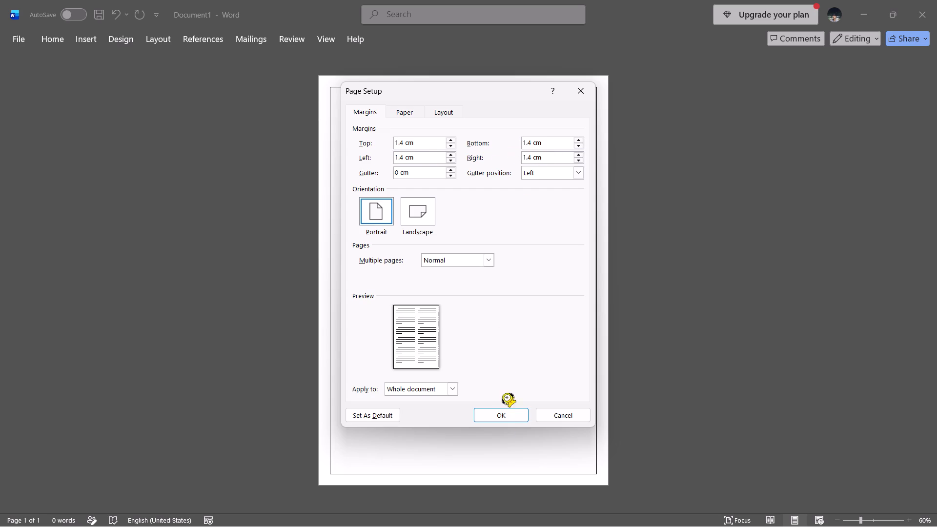
click(504, 410)
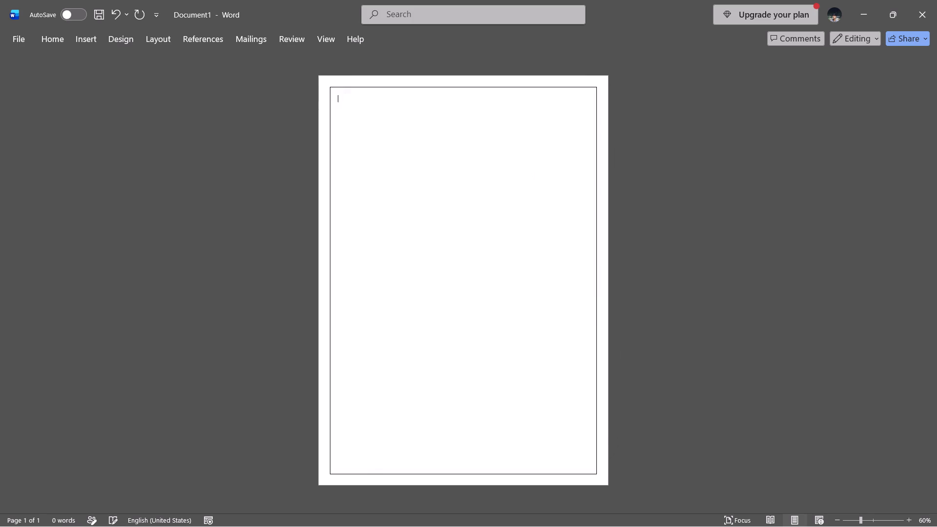
Set the document's bottom margin to 1.9 cm in the custom margin settings and apply the page setup.
click(167, 41)
click(114, 80)
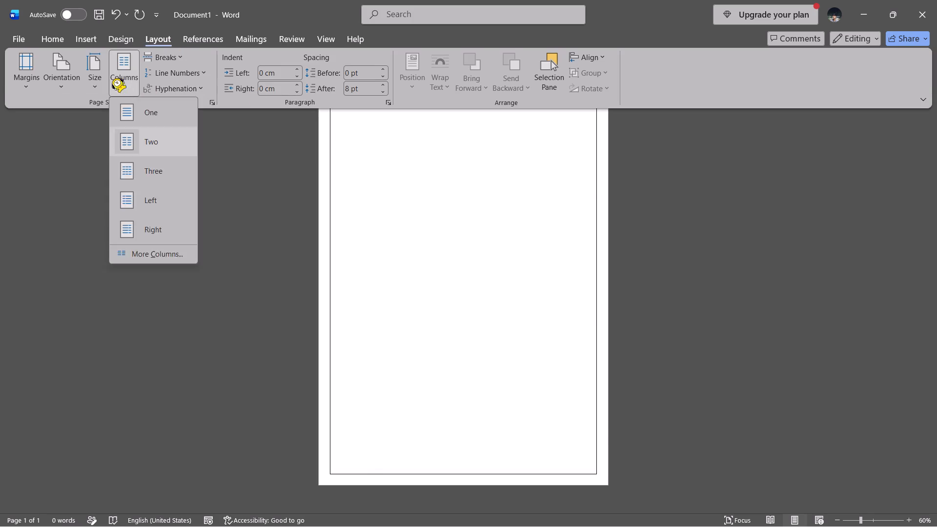
click(18, 86)
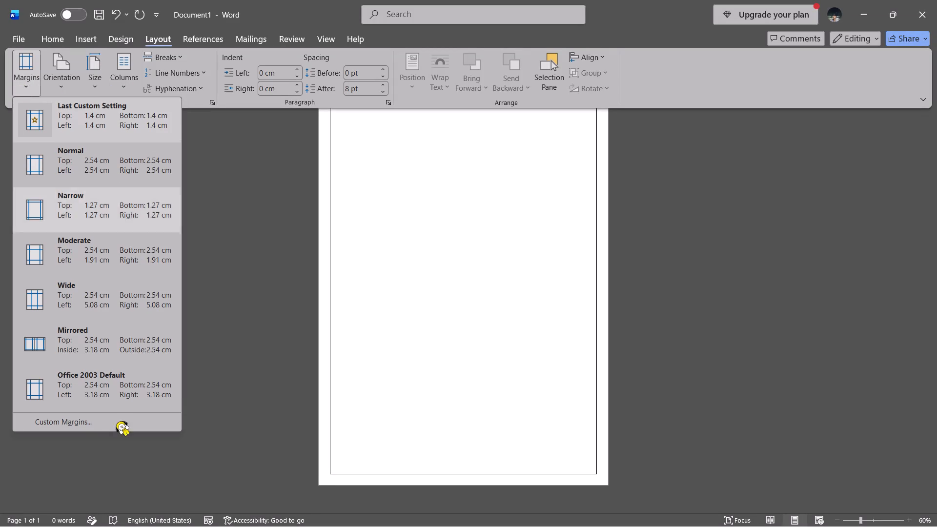
click(112, 418)
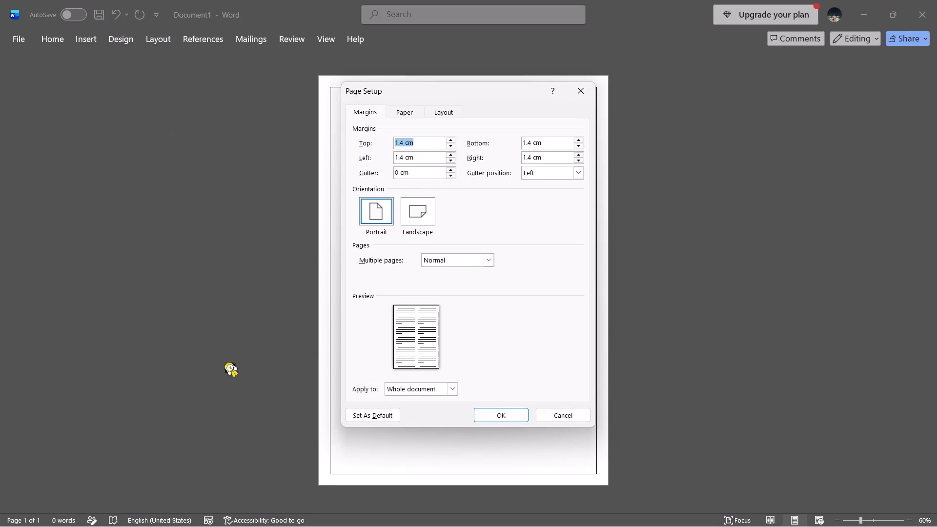
click(580, 141)
click(580, 141)
click(580, 141)
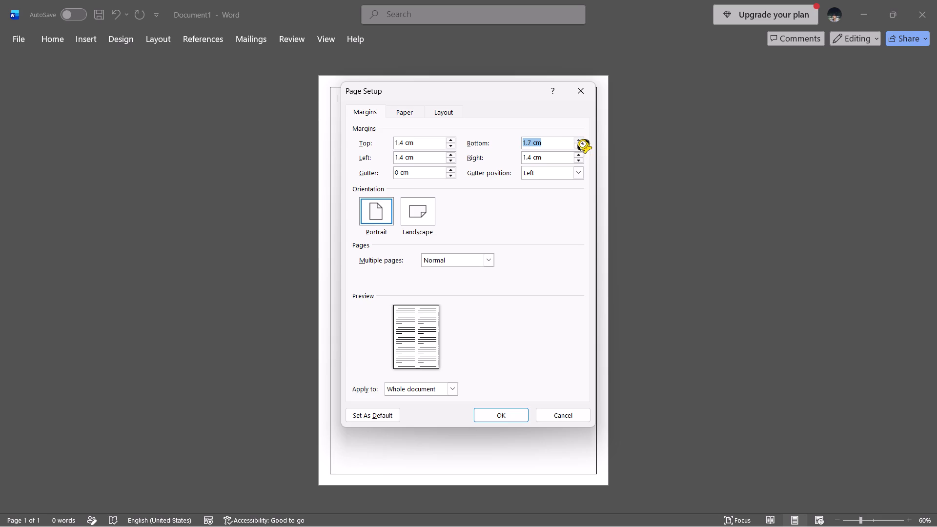
click(580, 141)
click(580, 141)
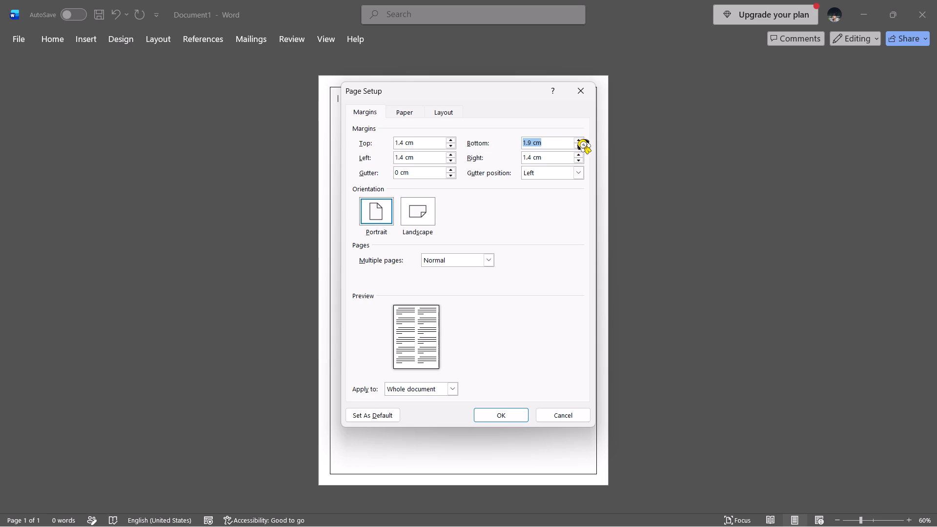
click(580, 141)
click(580, 141)
click(580, 141)
click(580, 141)
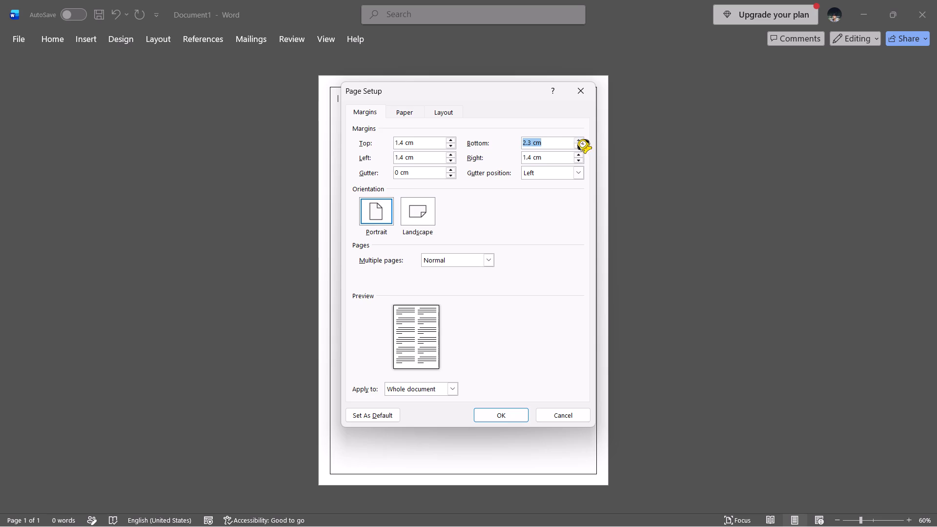
click(580, 141)
triple_click(576, 147)
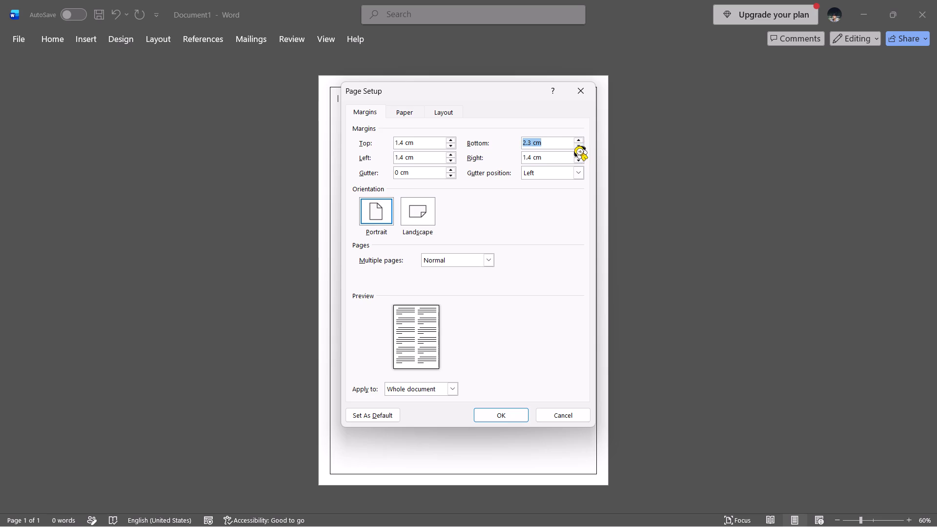
click(576, 147)
click(576, 147)
click(576, 147)
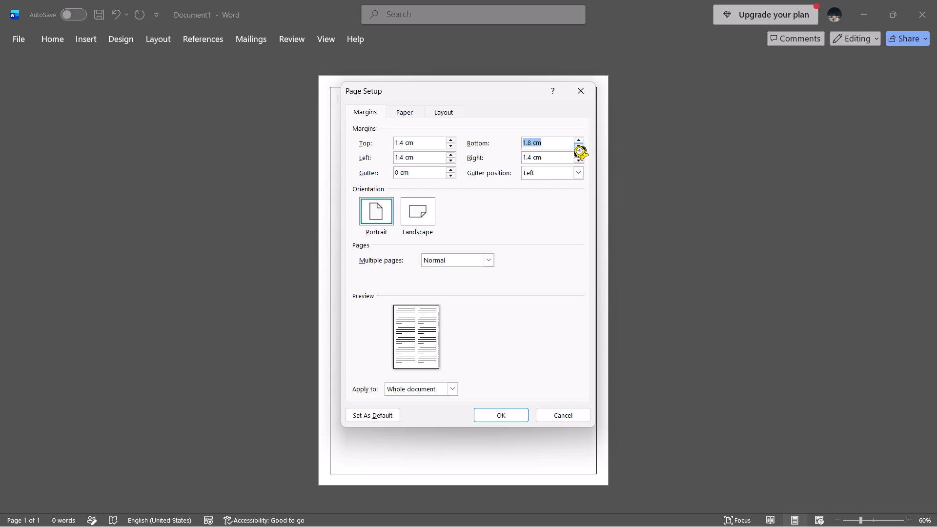
click(576, 147)
click(576, 147)
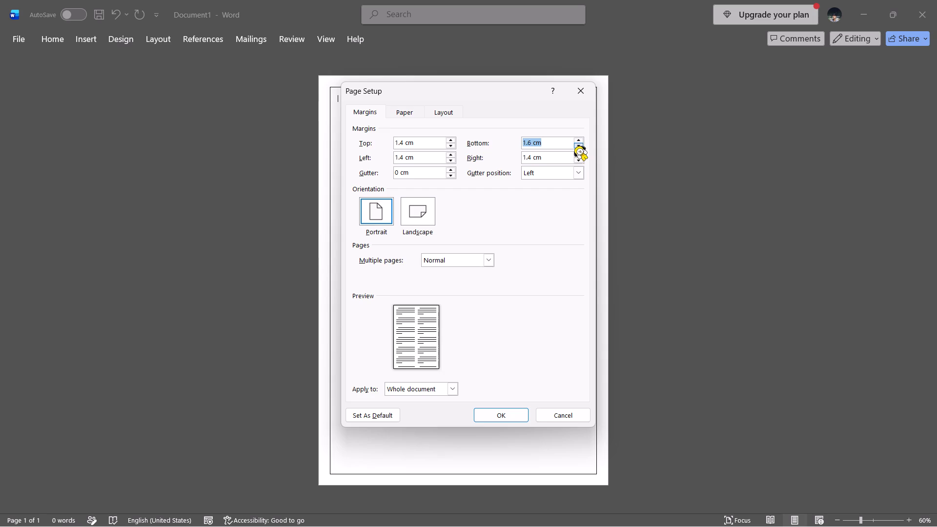
click(576, 138)
click(576, 138)
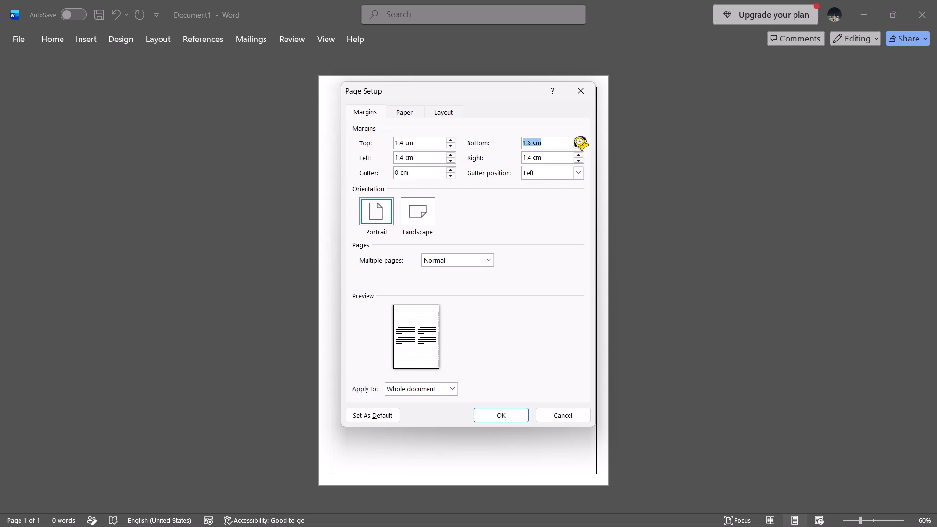
click(576, 138)
click(576, 138)
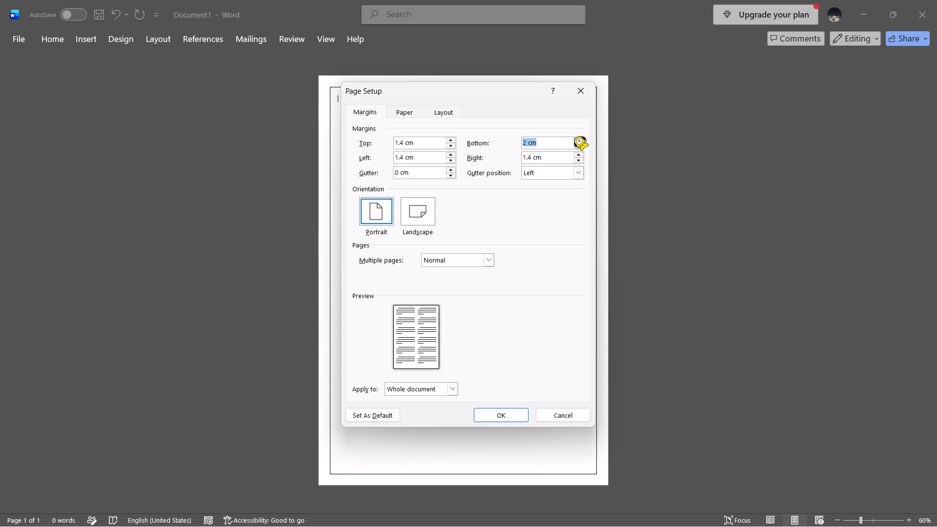
click(574, 148)
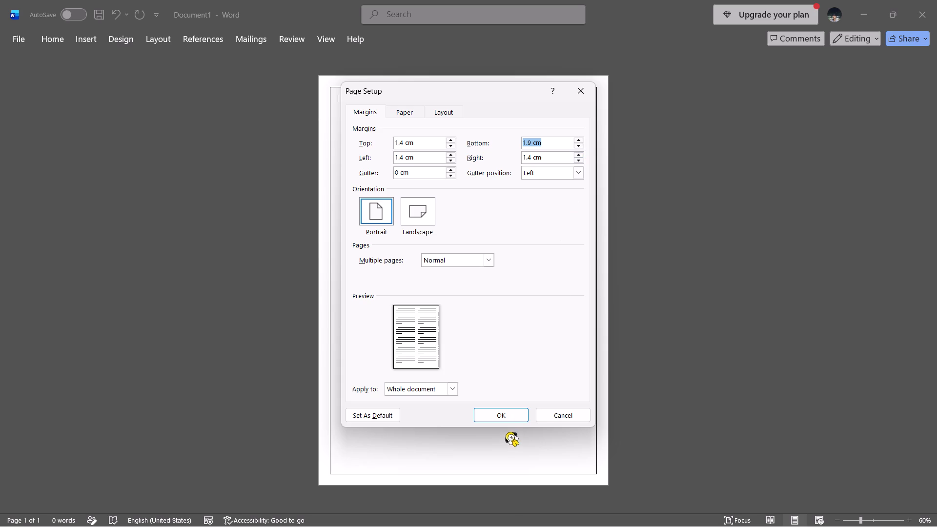
click(505, 422)
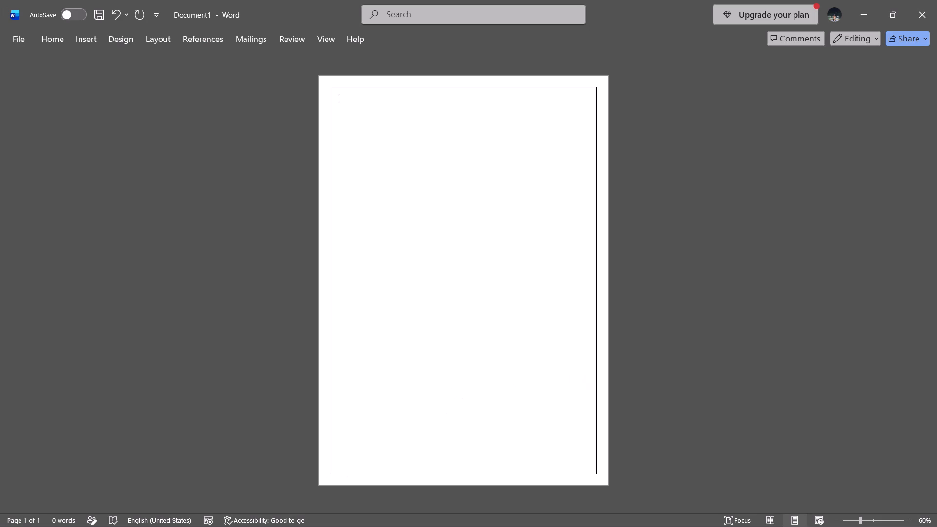
Switch to the blank Word document and paste the copied answers into it.
key(ctrl+v)
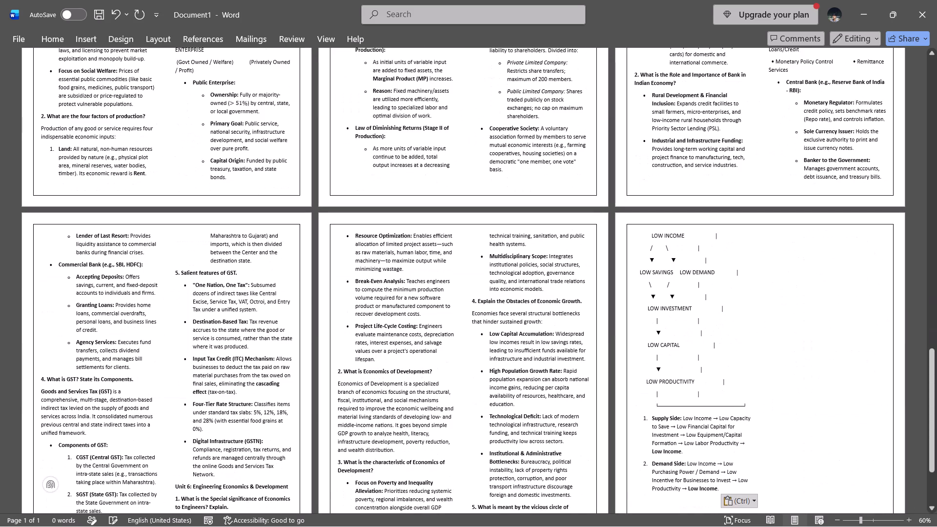
Select the entire document text and apply single line spacing.
ctrl+scroll(605, 214, down, 6)
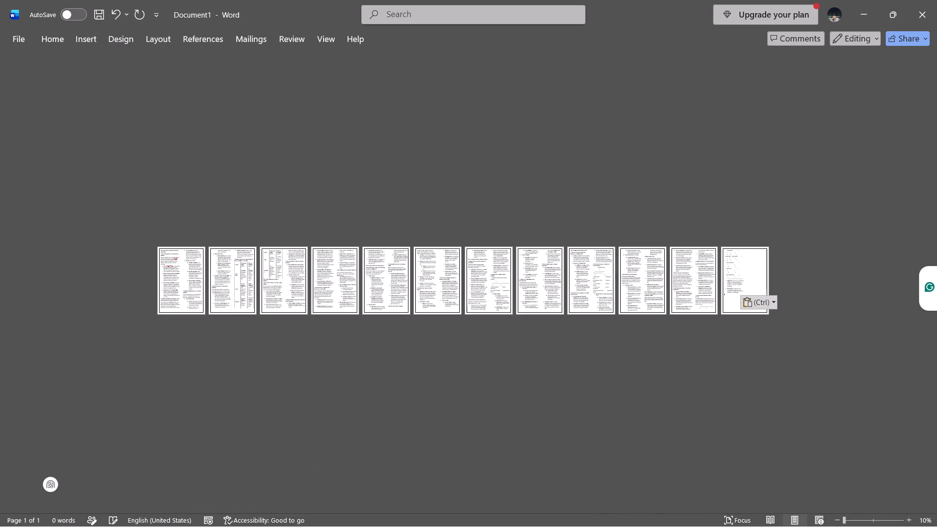
key(ctrl+a)
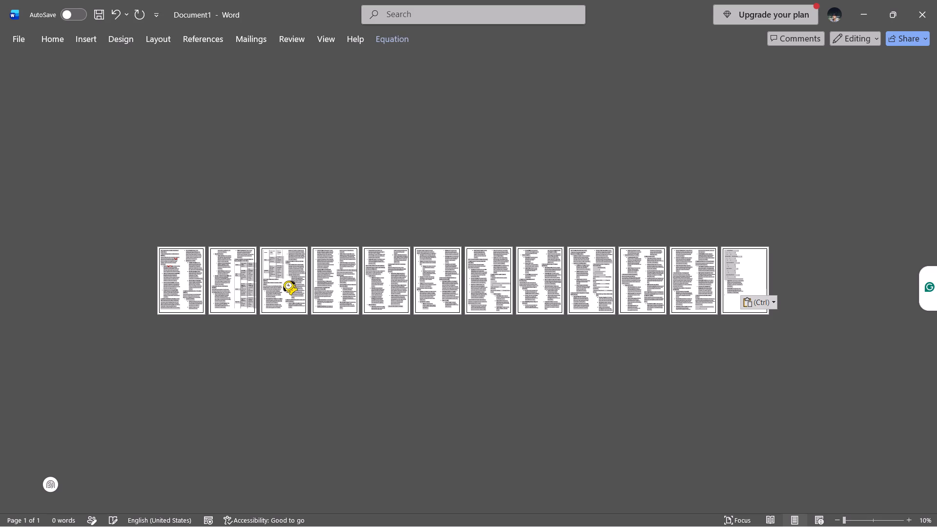
key(ctrl+1)
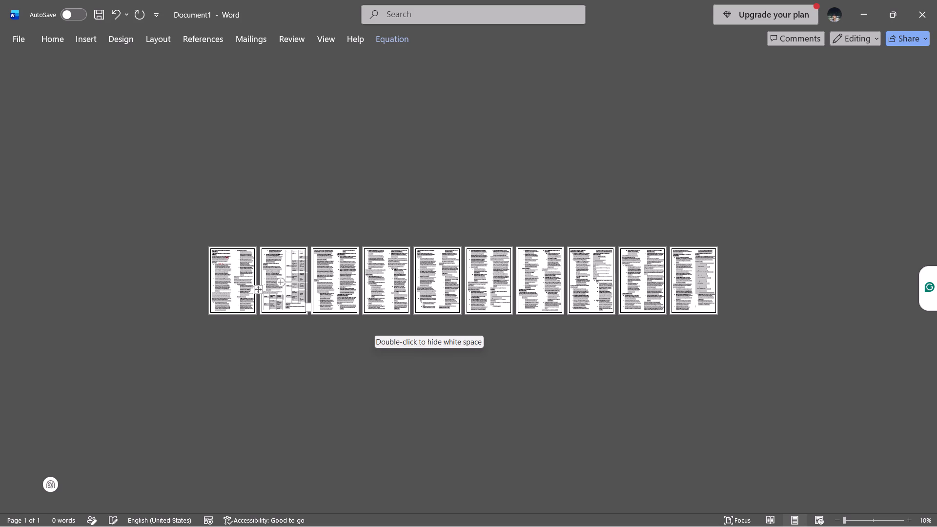
Delete "Introduction to Indian Constitution & Social Science" from the first heading, keeping only "Unit 1:".
ctrl+scroll(379, 331, up, 6)
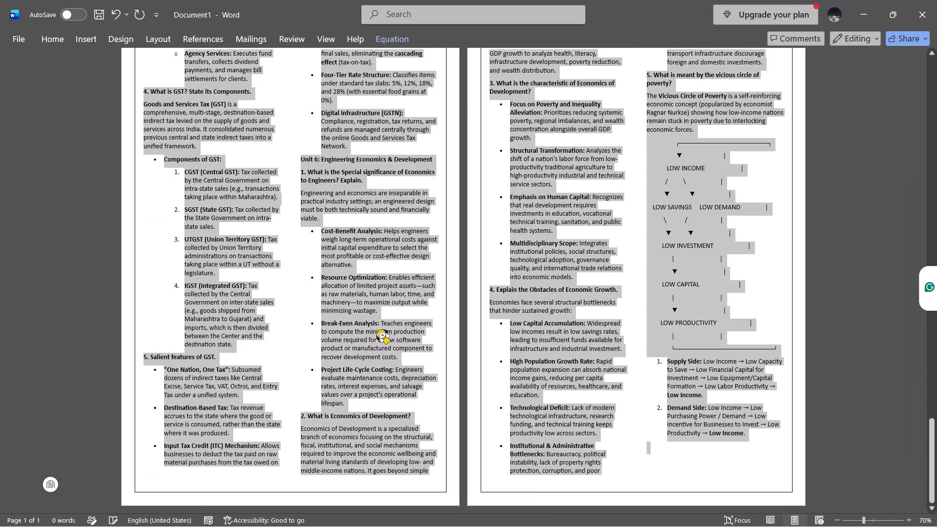
scroll(379, 331, right, 1)
scroll(379, 331, up, 20)
scroll(379, 331, up, 13)
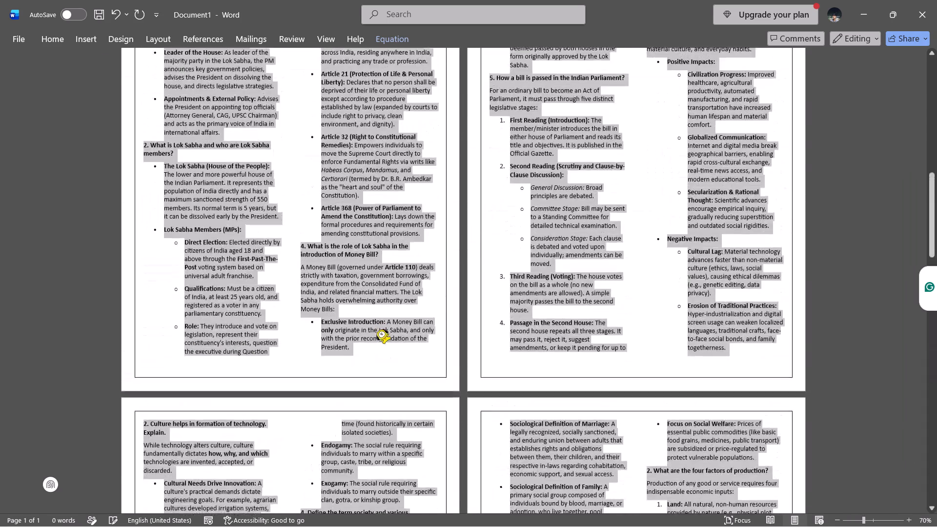
scroll(379, 331, up, 12)
scroll(379, 331, up, 20)
scroll(379, 331, up, 1)
click(314, 215)
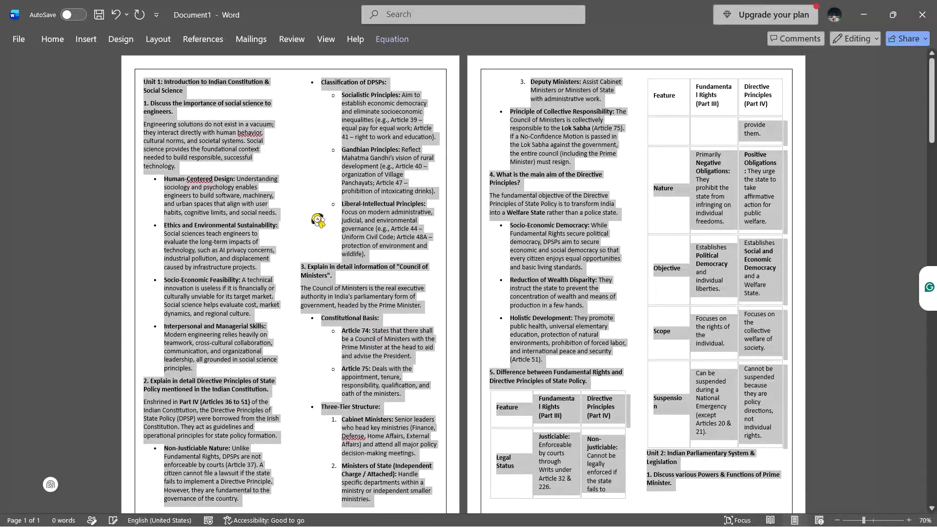
drag(188, 90, 190, 90)
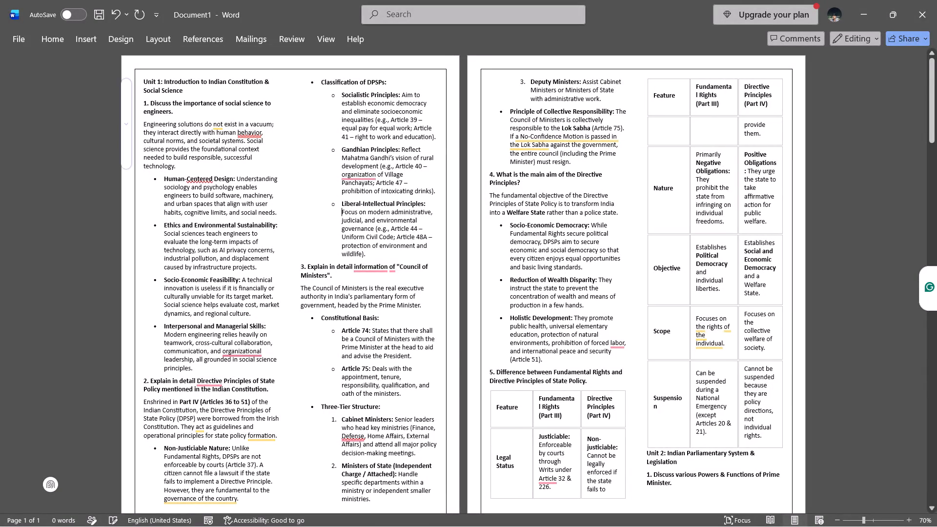
drag(190, 90, 165, 80)
key(BackSpace)
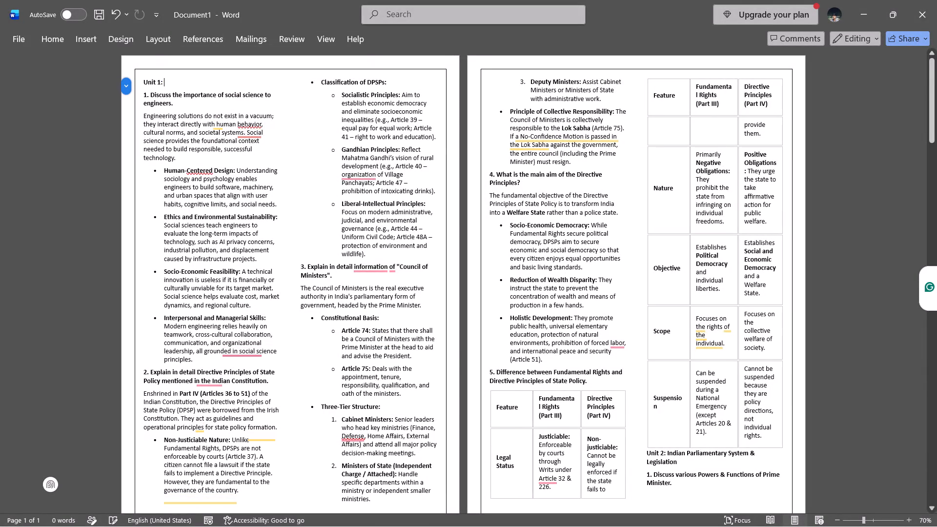
Remove the paragraph break before question 1 so it joins the "Unit 1:" heading line.
click(142, 96)
key(BackSpace)
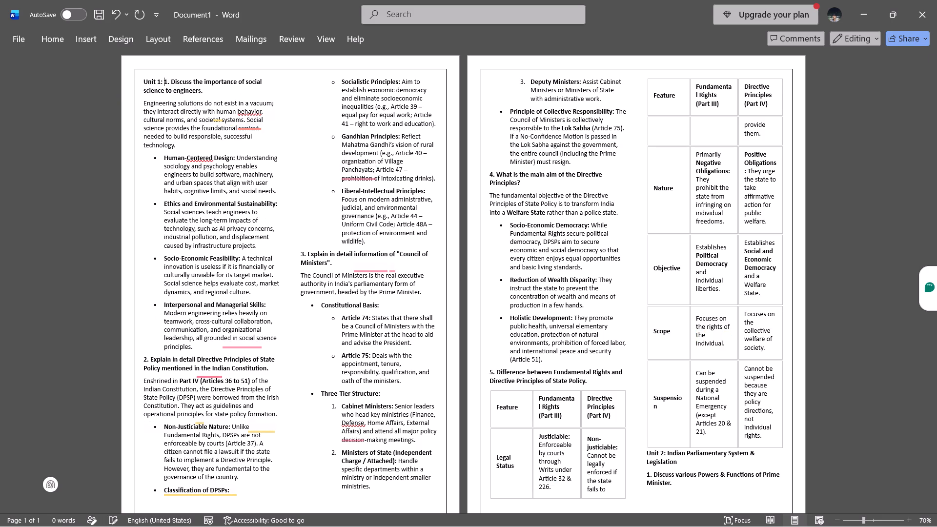
Add a space between "Unit 1:" and question 1 in the first heading line.
key(space)
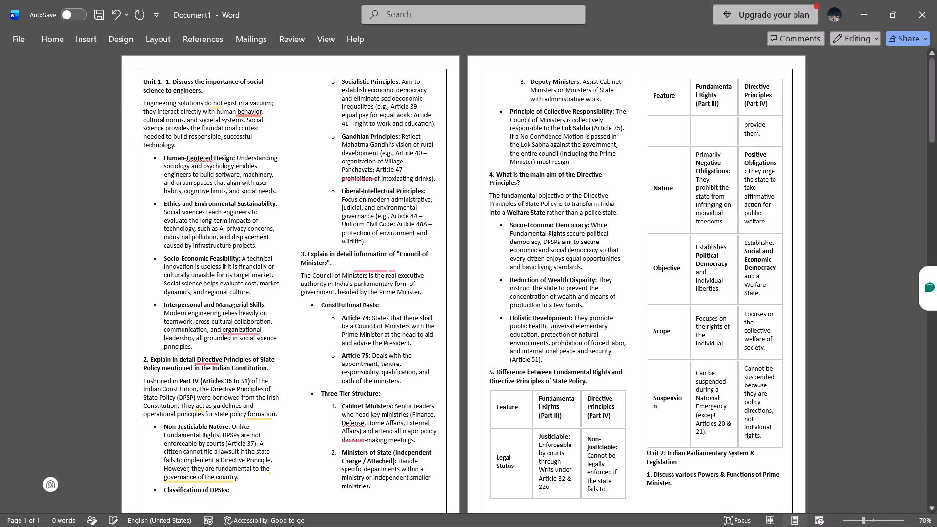
Remove the bullets and indents from the four points under question 1, from Human-Centered Design to Interpersonal and Managerial Skills.
click(163, 160)
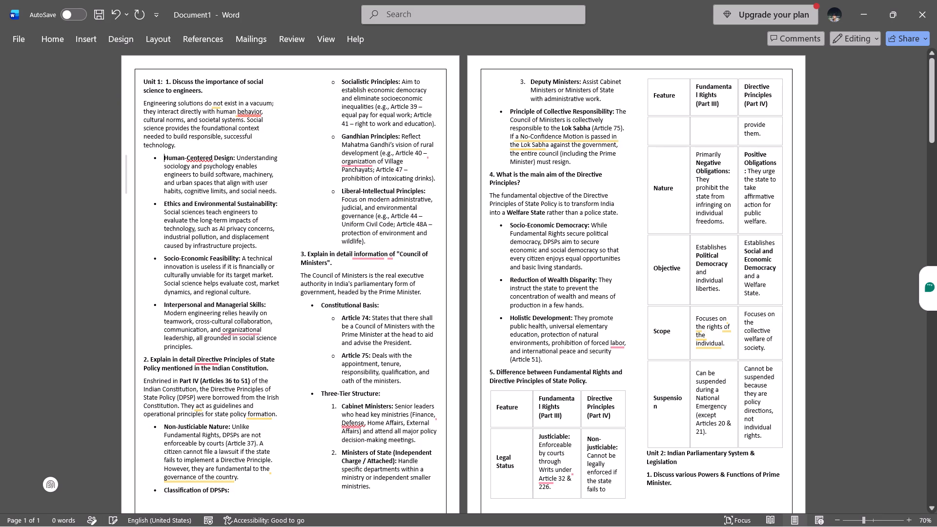
key(BackSpace)
key(BackSpace)
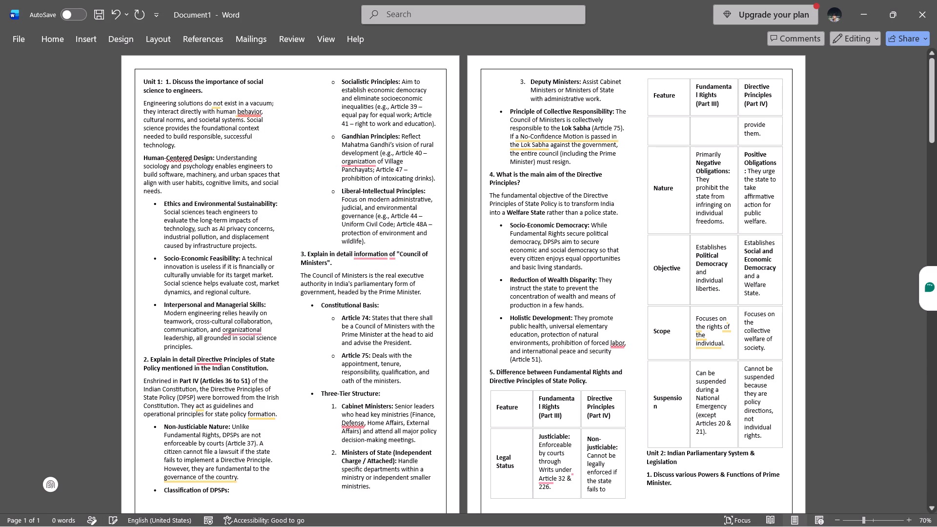
click(163, 203)
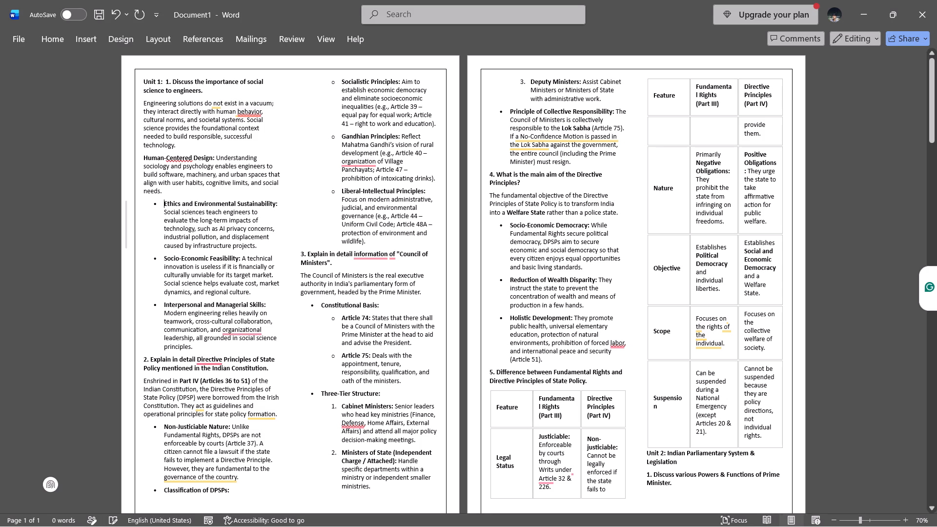
key(BackSpace)
key(BackSpace)
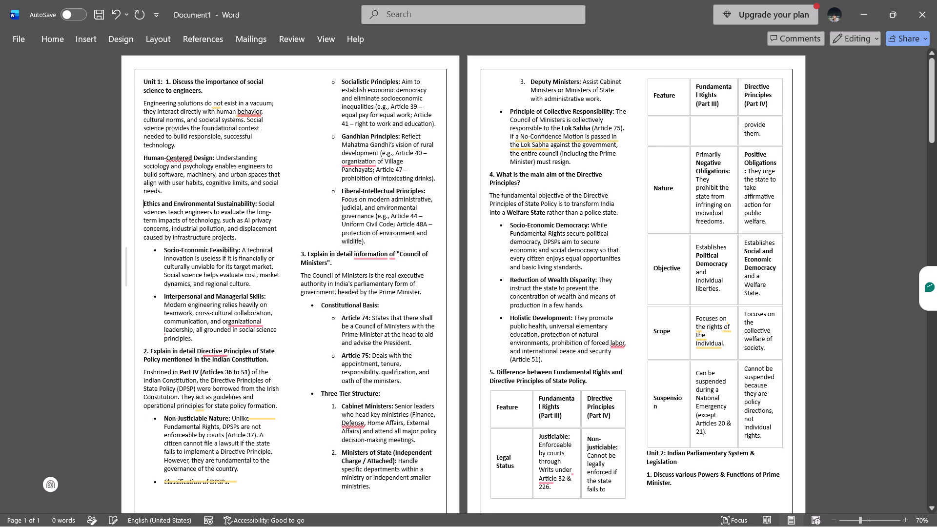
click(162, 248)
key(BackSpace)
key(BackSpace)
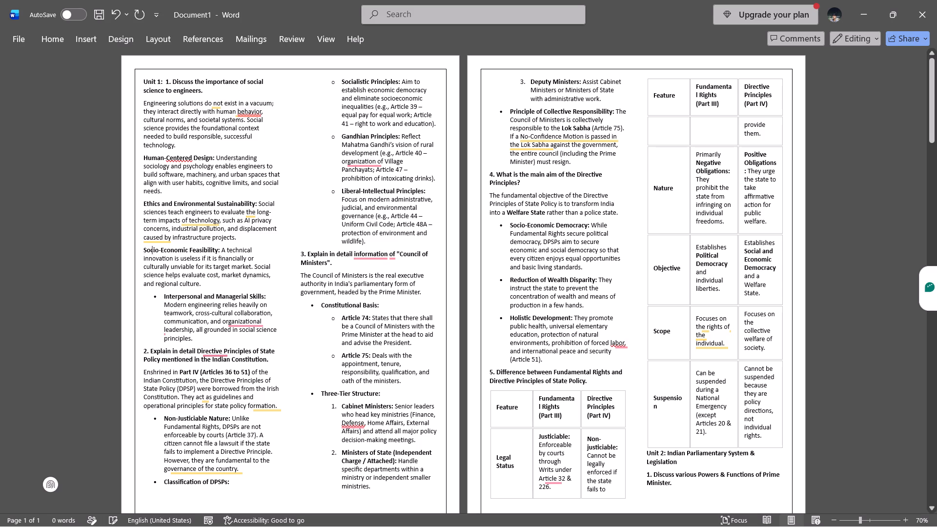
click(163, 298)
key(BackSpace)
key(BackSpace)
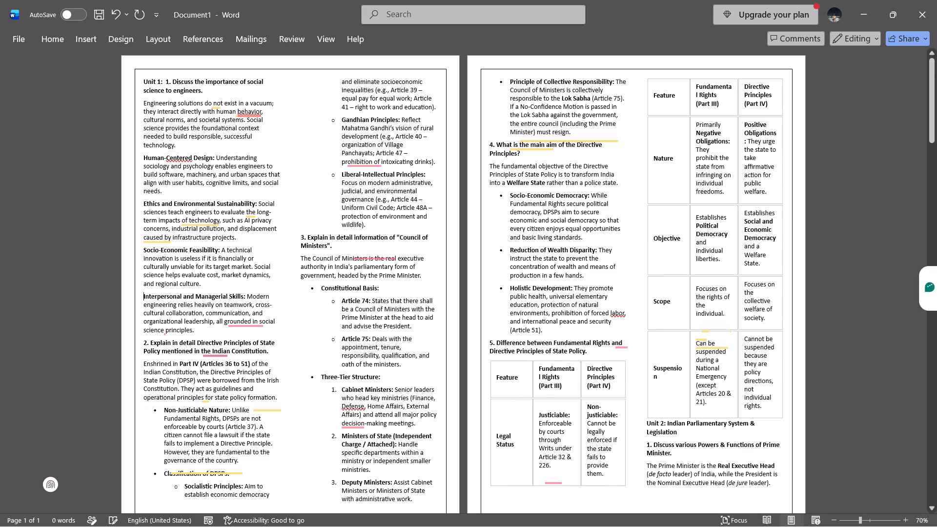
Remove the bullets and indents from the Socialistic Principles and Non-Justiciable Nature points under question 2.
scroll(163, 341, down, 1)
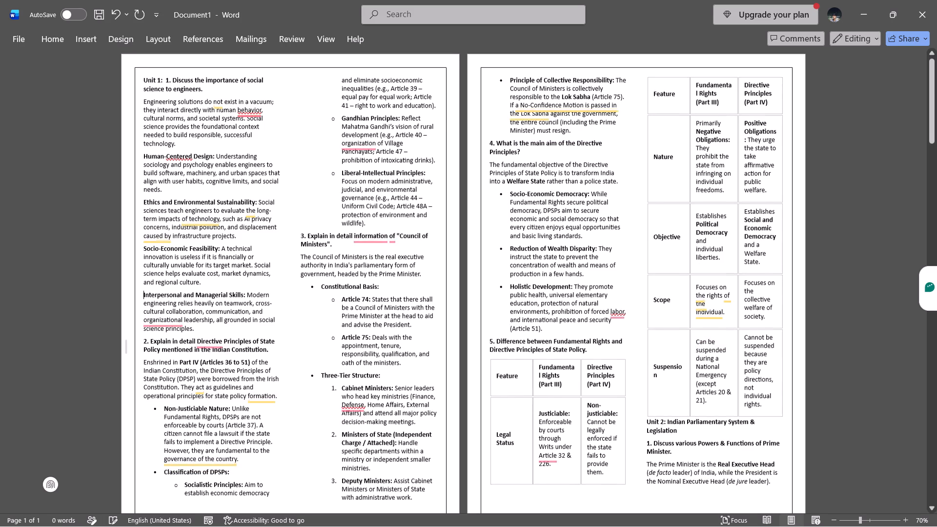
scroll(163, 341, down, 1)
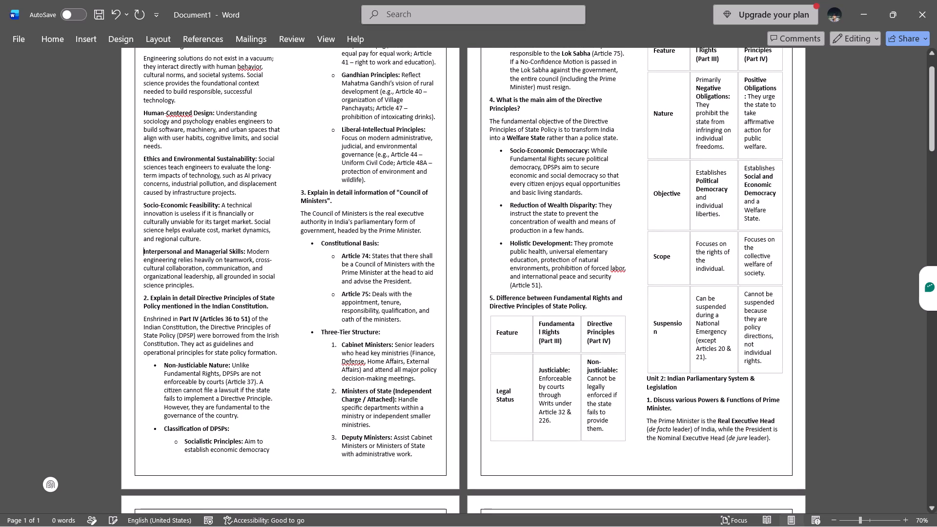
click(181, 444)
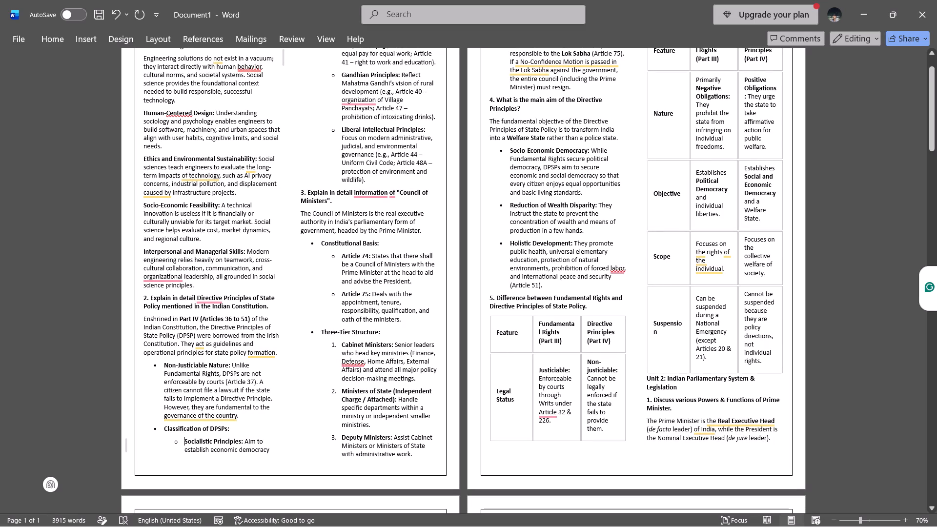
key(BackSpace)
key(BackSpace)
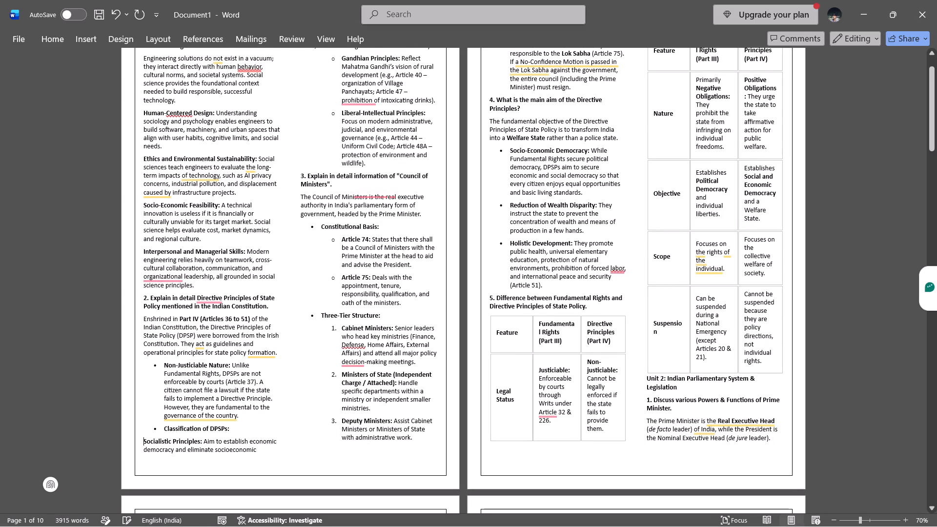
click(163, 365)
key(BackSpace)
key(BackSpace)
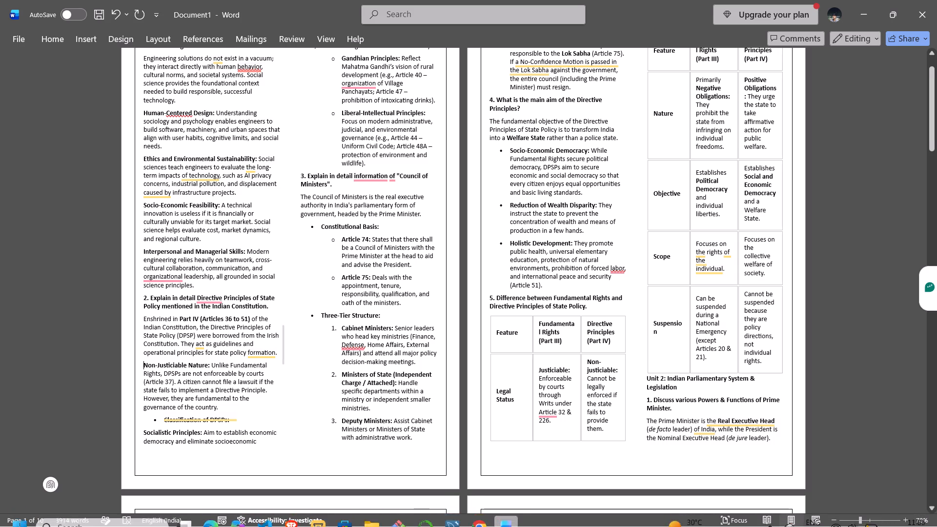
Remove the sub-bullets and indents from the Gandhian Principles and Liberal-Intellectual Principles points.
scroll(315, 349, up, 3)
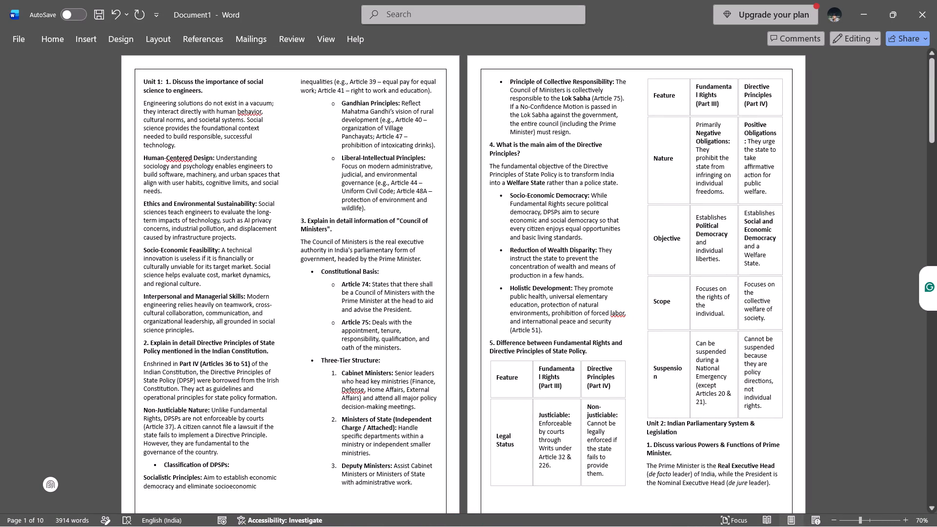
click(338, 110)
key(Up)
key(BackSpace)
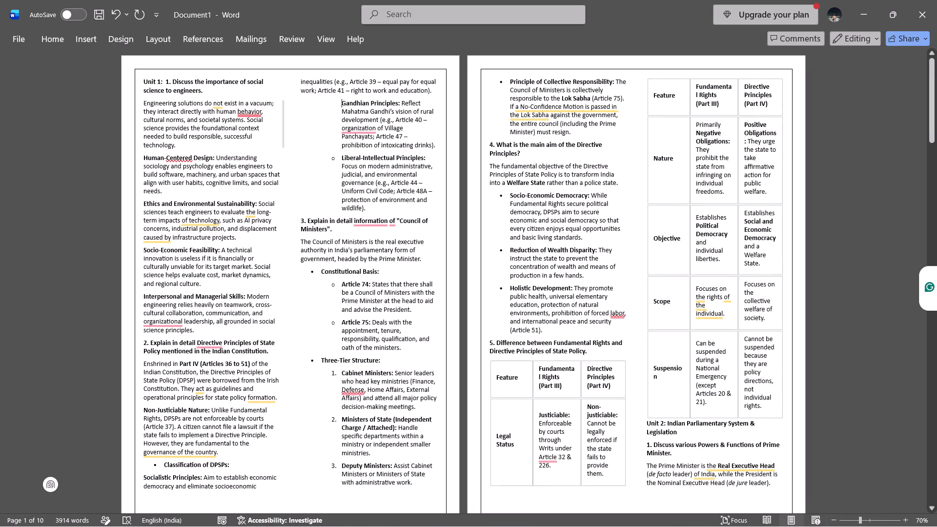
key(BackSpace)
key(Down)
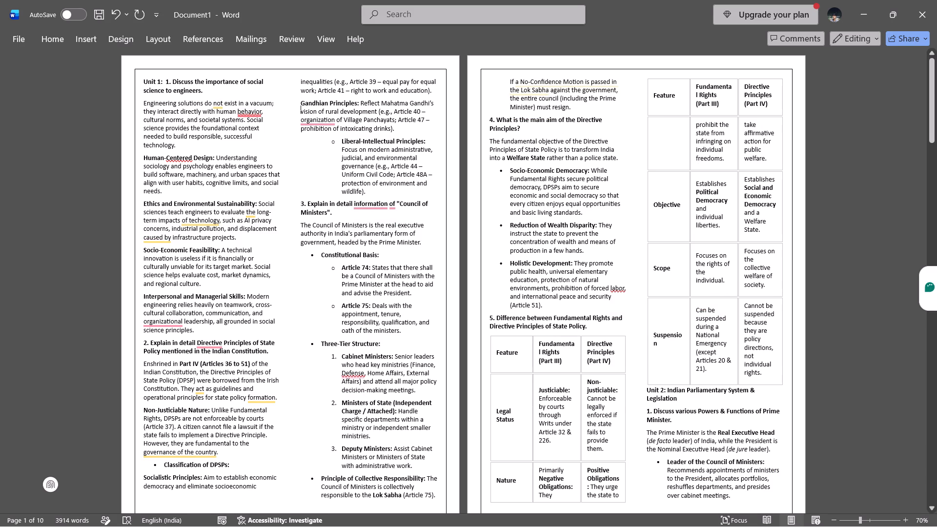
key(Down)
key(Down)
key(Down)
key(BackSpace)
key(BackSpace)
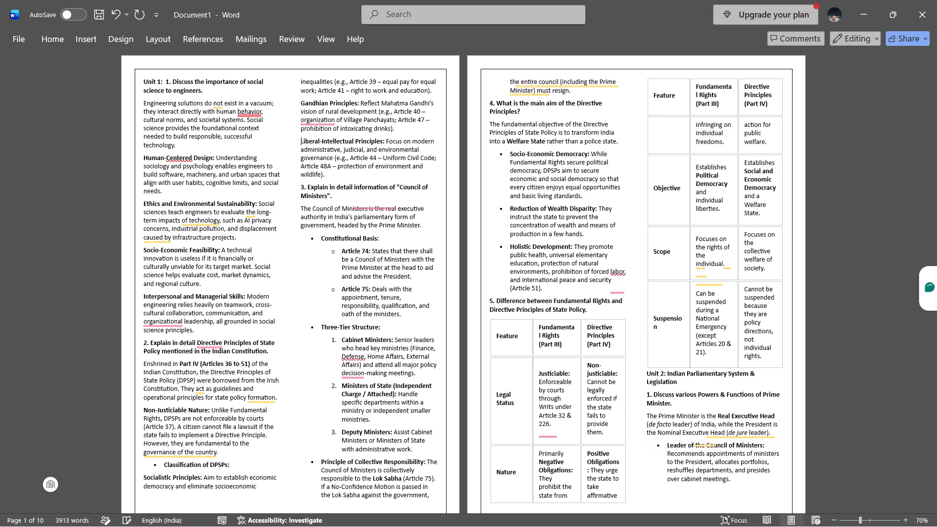
Remove the sub-bullet and indent from the Article 74 point under Constitutional Basis in question 3.
key(Down)
key(Down)
key(Down)
key(Down)
key(Down)
key(Down)
key(Down)
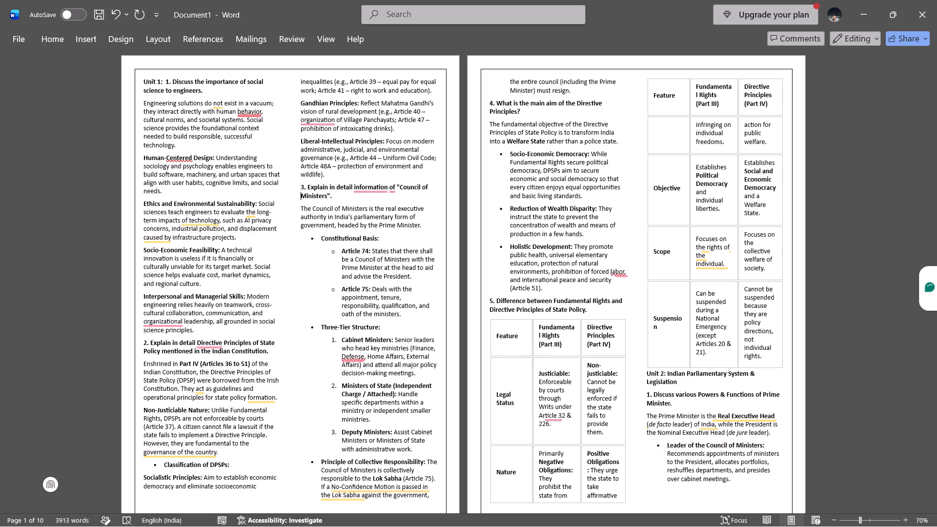
key(Down)
key(Down)
key(Down)
key(Down)
key(BackSpace)
key(BackSpace)
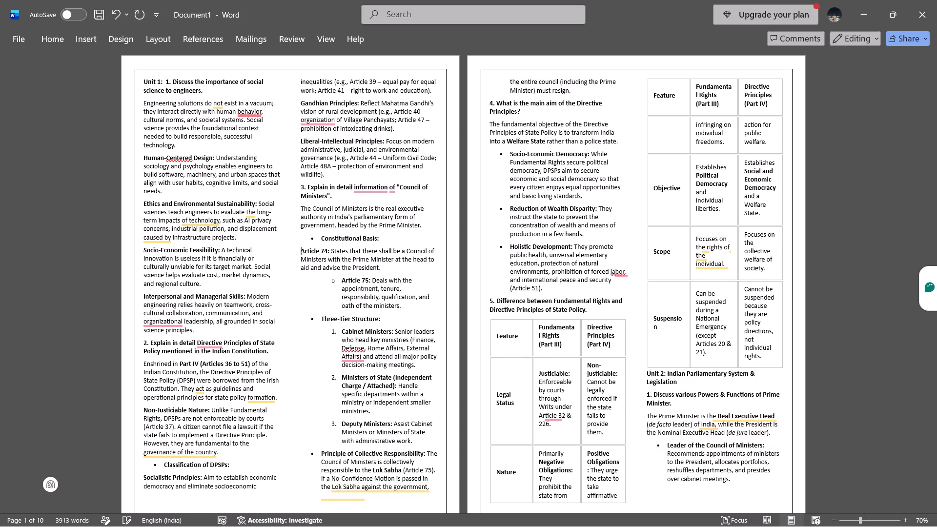
Remove the sub-bullet and indent from the Article 75 point under Constitutional Basis.
key(Down)
key(Down)
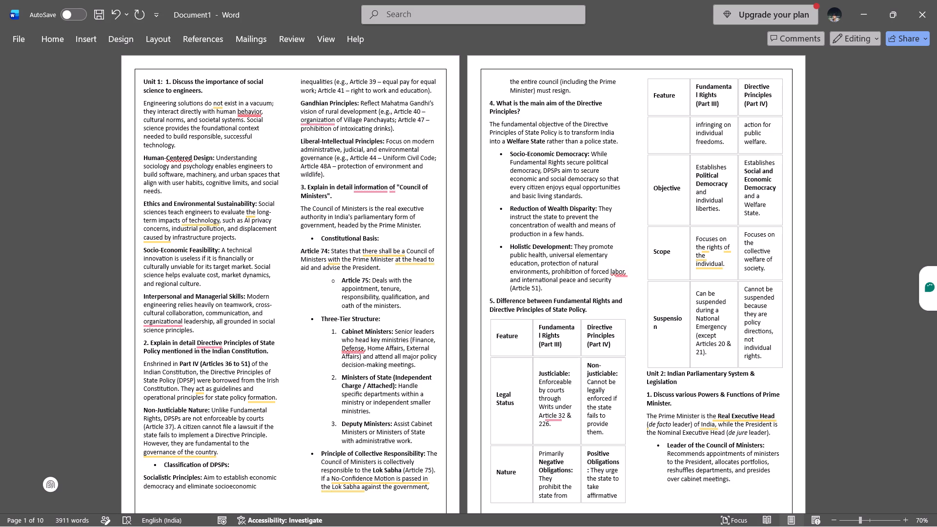
key(Up)
key(Down)
key(Down)
key(BackSpace)
key(BackSpace)
Remove the numbering and indent from the Cabinet Ministers item under Three-Tier Structure.
key(Down)
key(Down)
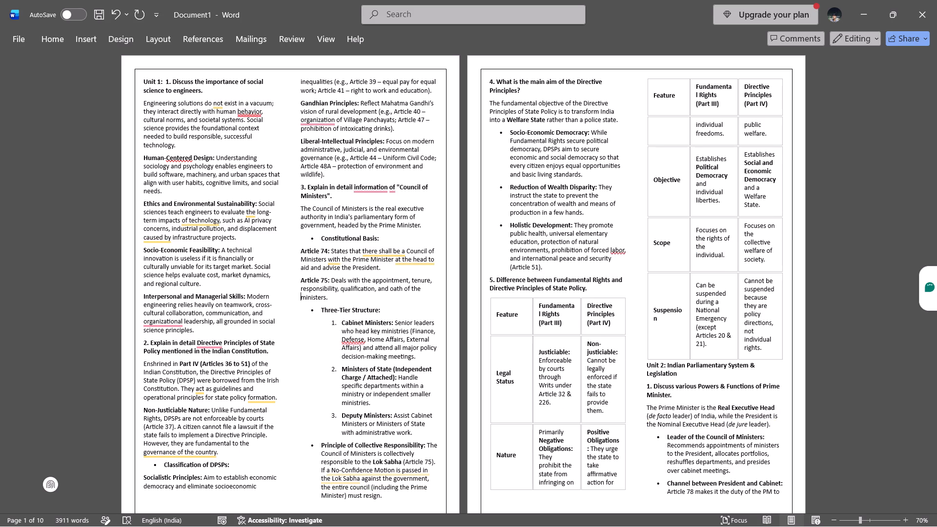
key(Down)
key(Down)
key(Down)
key(Up)
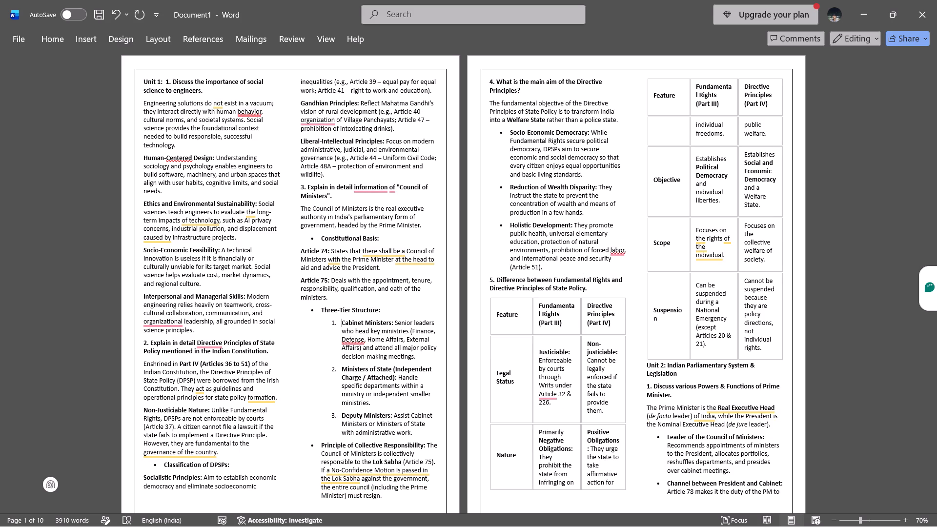
key(BackSpace)
key(BackSpace)
Remove the numbering and indents from the Ministers of State and Deputy Ministers items, keeping each as a separate paragraph.
key(Down)
key(Down)
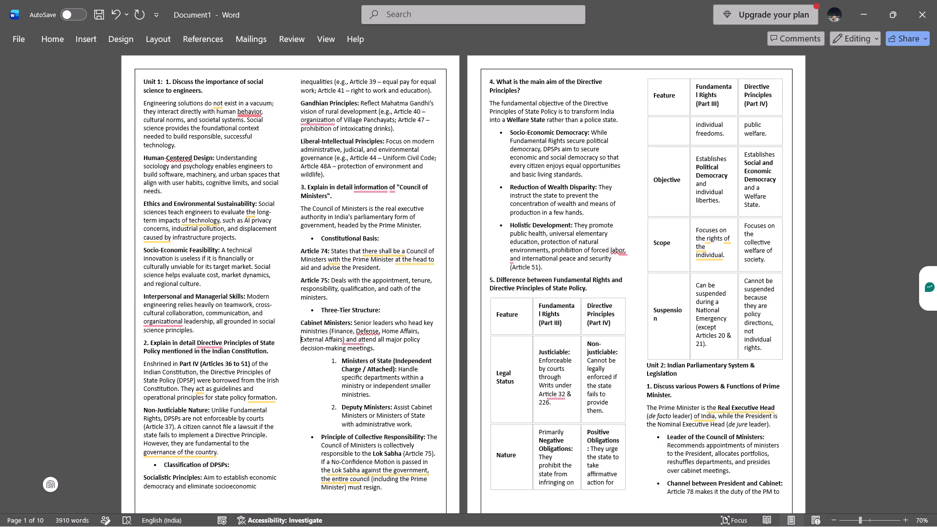
key(Down)
key(Down)
key(BackSpace)
key(BackSpace)
key(BackSpace)
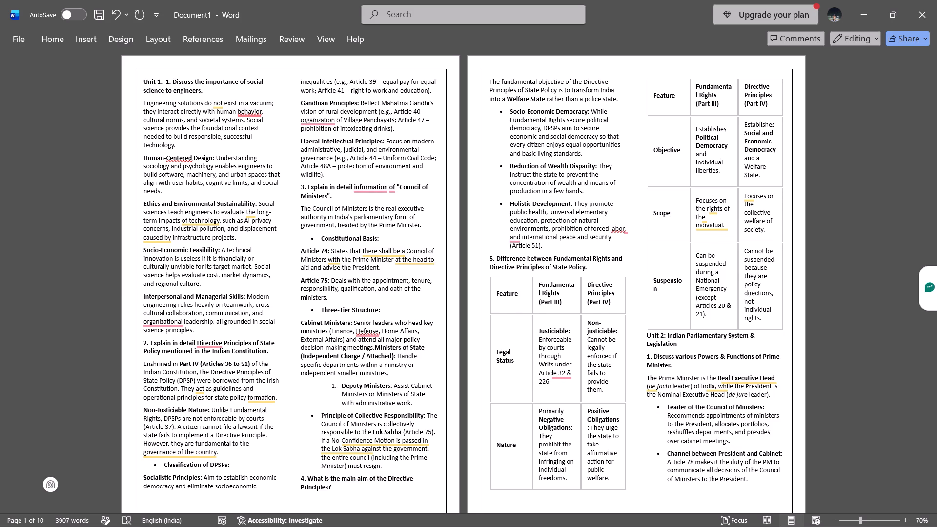
key(ctrl+z)
key(Right)
key(Down)
key(Down)
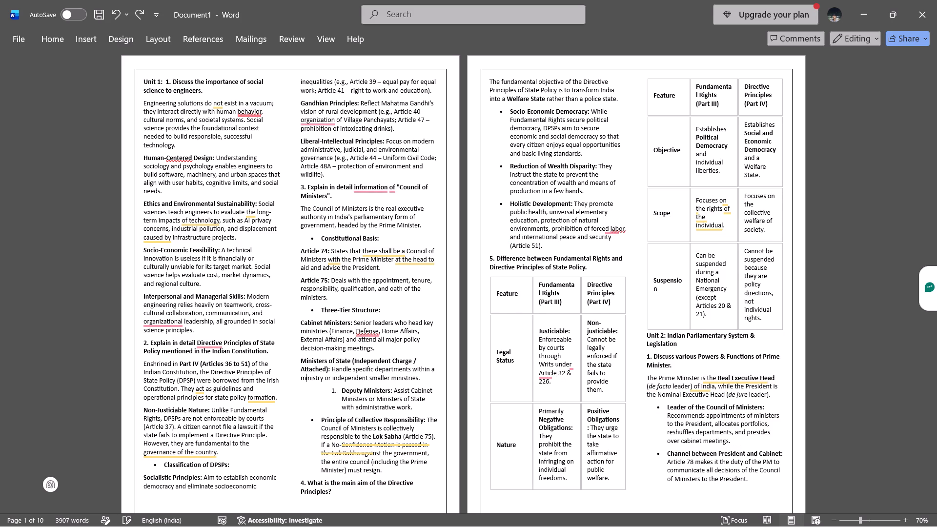
key(Down)
key(BackSpace)
key(BackSpace)
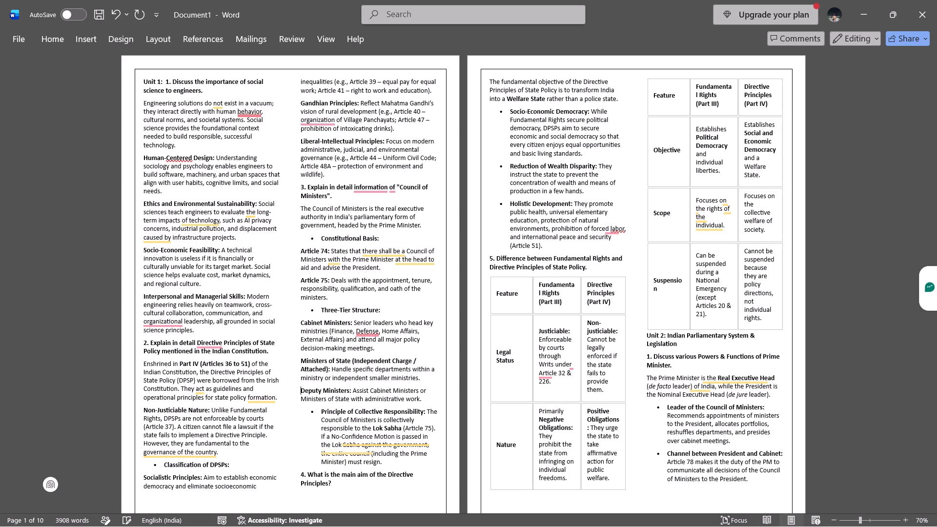
Remove the bullet and indent from the Principle of Collective Responsibility point.
key(Down)
key(Down)
key(Down)
key(Up)
key(BackSpace)
key(BackSpace)
Remove the bullet and indent from the Socio-Economic Democracy point under question 4.
key(Down)
key(Down)
key(Down)
key(Down)
key(Down)
key(Down)
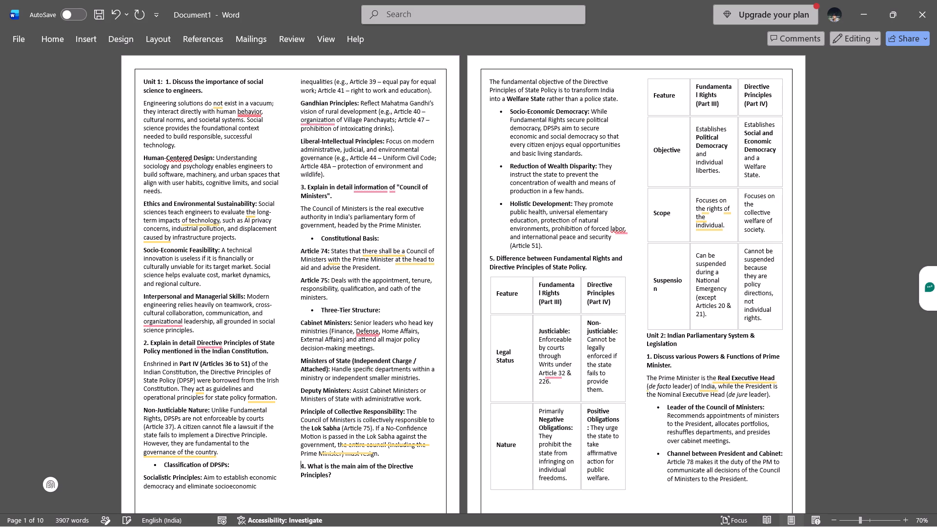
key(Down)
key(Down)
key(Down)
key(Up)
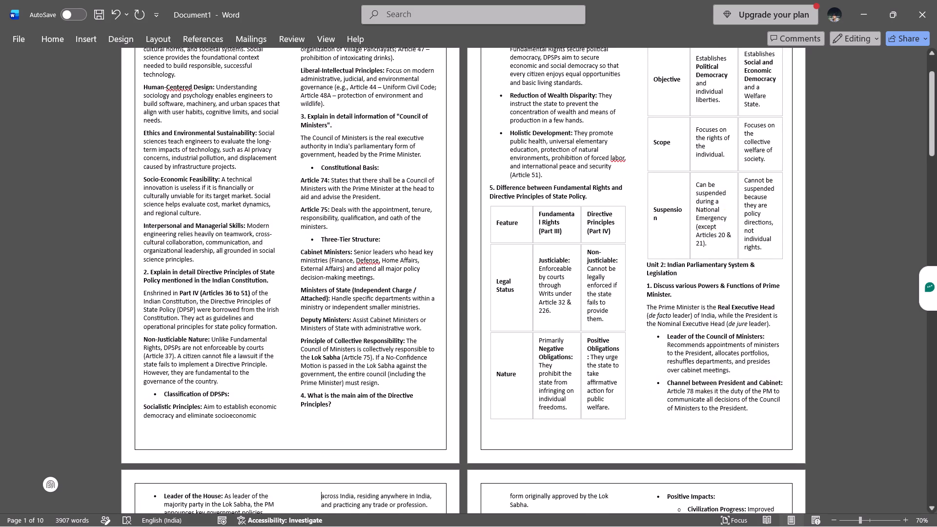
key(Up)
key(Right)
key(Right)
key(Right)
key(Right)
key(Right)
key(Right)
key(Right)
key(Right)
key(Right)
key(Right)
key(Right)
key(Right)
key(Right)
key(Right)
key(Right)
key(Right)
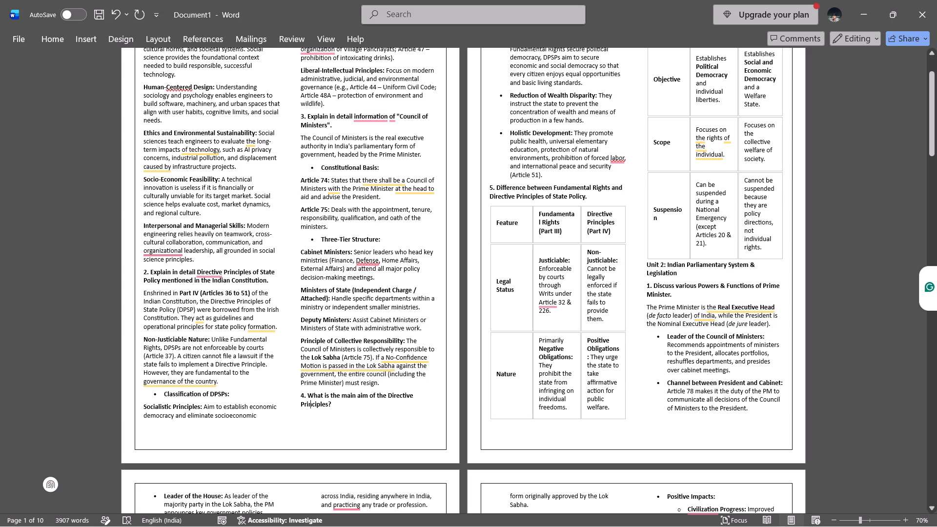
key(Right)
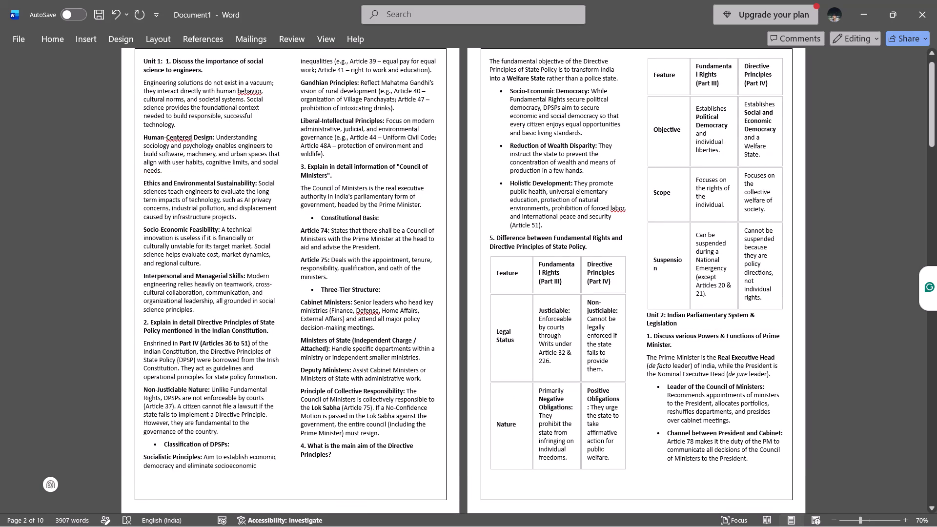
key(Down)
key(Down)
key(Down)
key(BackSpace)
key(BackSpace)
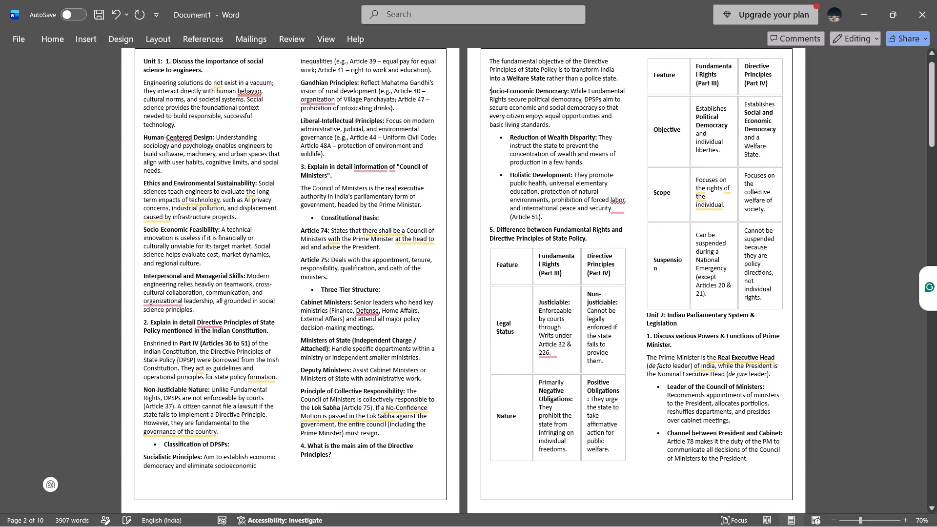
Remove the bullet and indent from the Reduction of Wealth Disparity point under question 4.
key(Down)
key(Down)
key(Down)
key(Down)
key(Down)
key(Down)
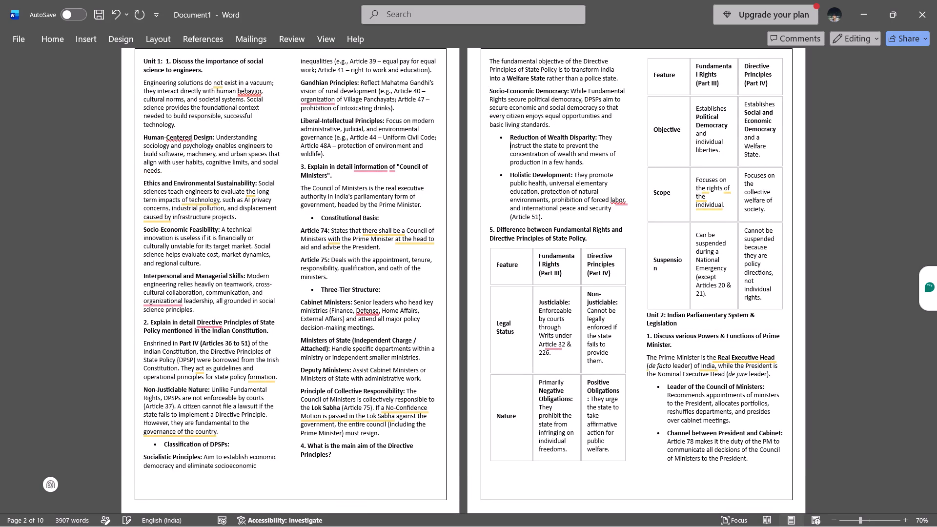
key(Up)
key(BackSpace)
key(BackSpace)
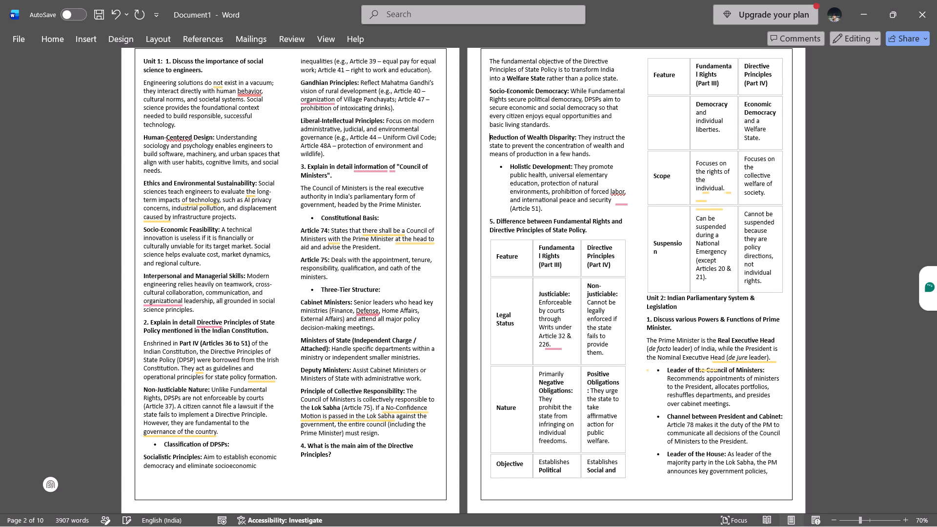
Remove the bullet and indent from the Holistic Development point under question 4.
key(Down)
key(Down)
key(Down)
key(Down)
key(Up)
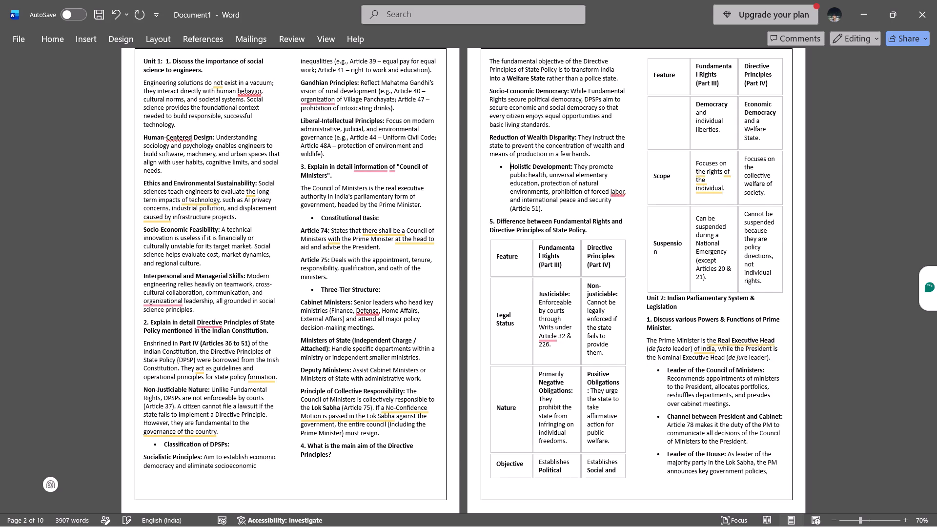
key(BackSpace)
key(BackSpace)
Go through the question 5 comparison table of Fundamental Rights and Directive Principles, down to the Unit 2 heading.
key(Down)
key(Down)
key(Down)
key(Down)
key(Down)
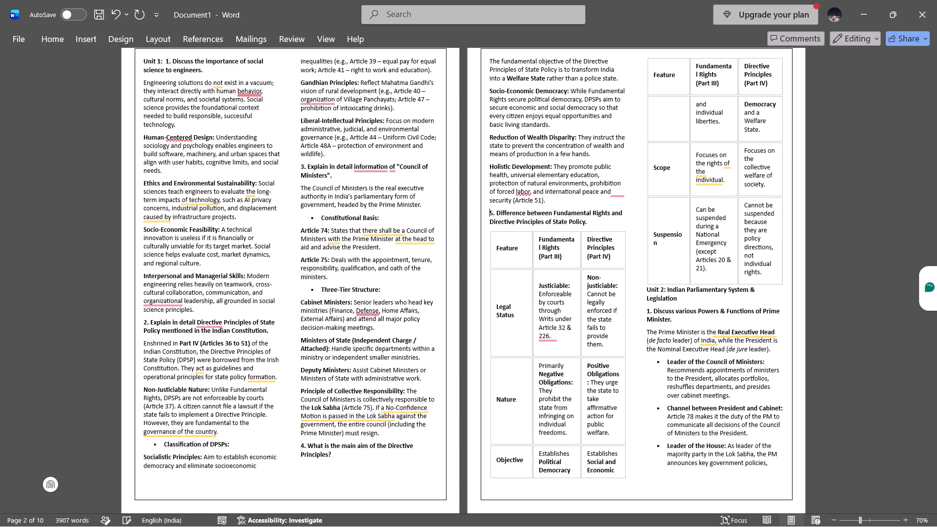
key(Down)
key(Down)
key(Down)
key(Down)
key(Down)
key(Down)
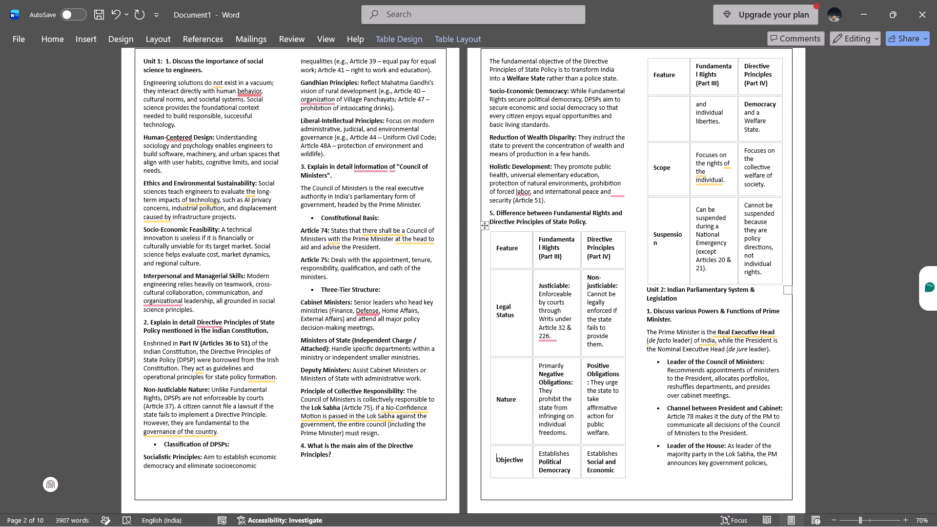
key(Down)
key(Down)
key(Up)
key(Up)
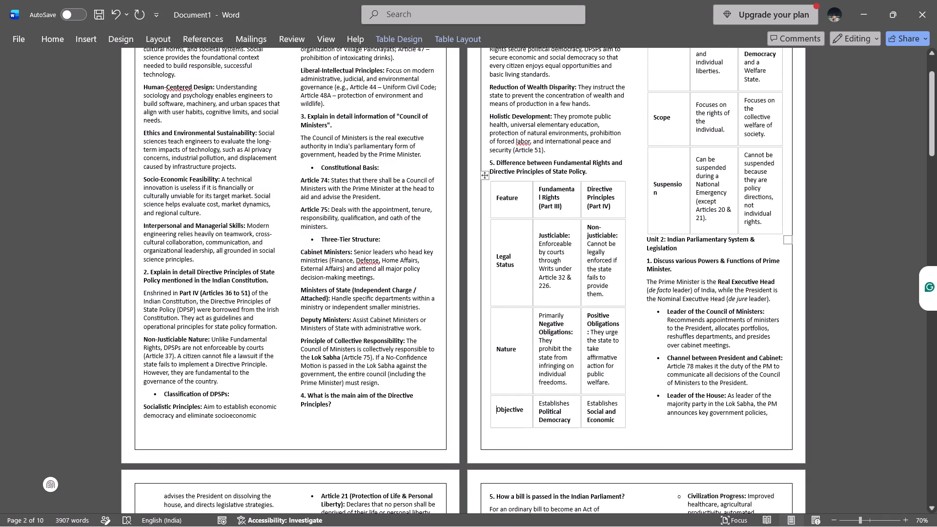
key(Right)
key(Right)
key(Right)
key(Right)
key(Right)
key(Right)
key(Right)
key(Right)
key(Right)
key(Right)
key(Right)
key(Right)
key(Right)
key(Right)
key(Right)
key(Right)
key(Right)
key(Right)
key(Right)
key(Right)
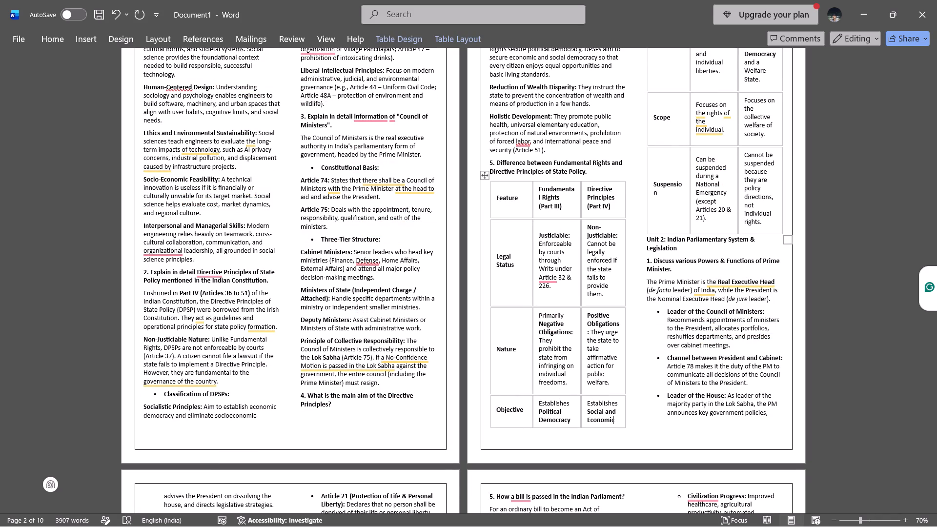
key(Right)
key(Right)
key(Down)
key(Down)
key(Down)
key(Down)
key(Down)
key(Down)
key(Down)
key(Down)
key(Down)
key(Down)
key(Down)
key(Down)
key(Down)
key(Down)
key(Down)
key(Down)
key(Down)
key(Down)
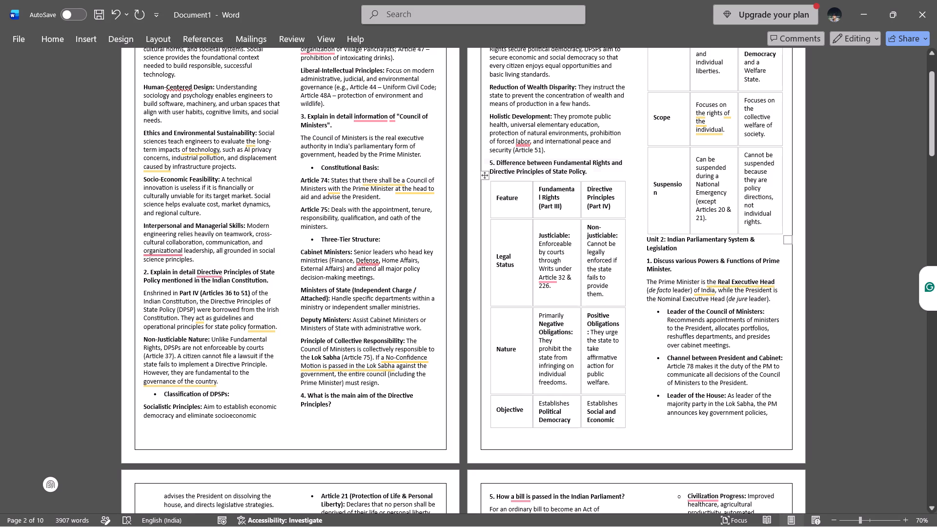
Delete "Indian Parliamentary System & Legislation" from the Unit 2 heading and join the question 1 heading onto the same line after a space.
drag(685, 248, 680, 246)
drag(680, 246, 668, 238)
key(BackSpace)
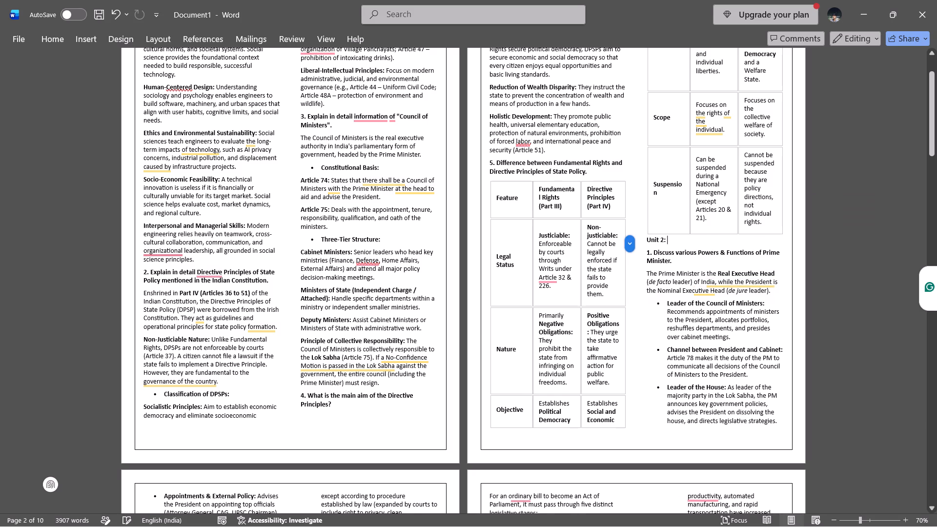
click(646, 252)
key(BackSpace)
key(space)
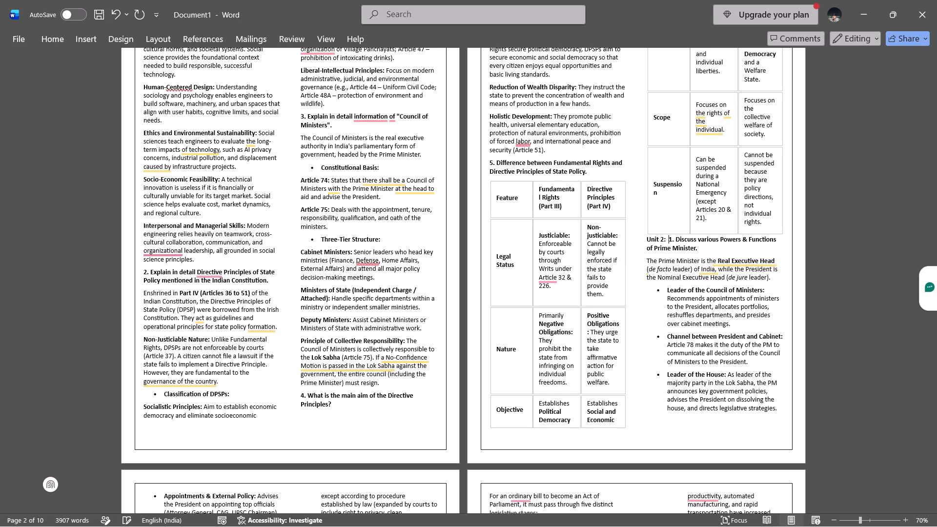
Remove the bullets and indents from the four Prime Minister points in Unit 2, from Leader of the Council of Ministers to Appointments & External Policy.
click(666, 285)
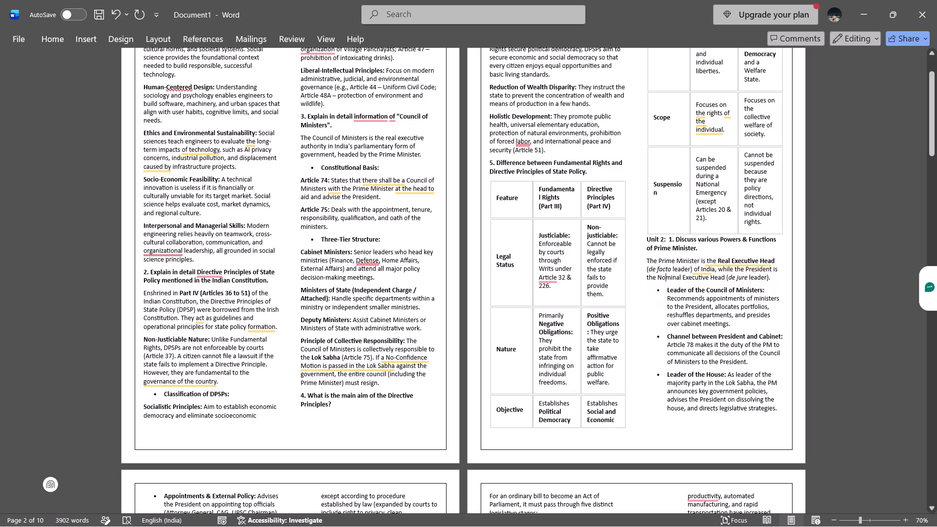
key(Down)
key(BackSpace)
key(BackSpace)
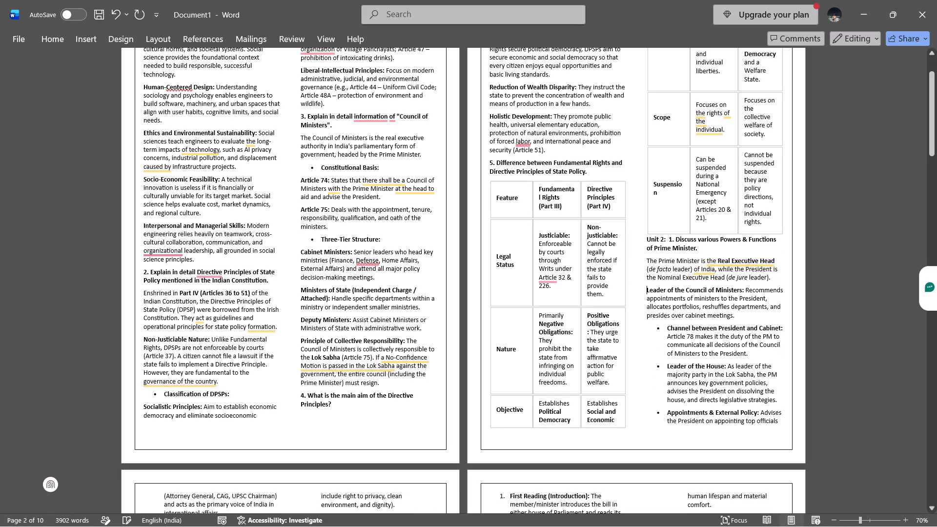
click(667, 329)
key(BackSpace)
key(BackSpace)
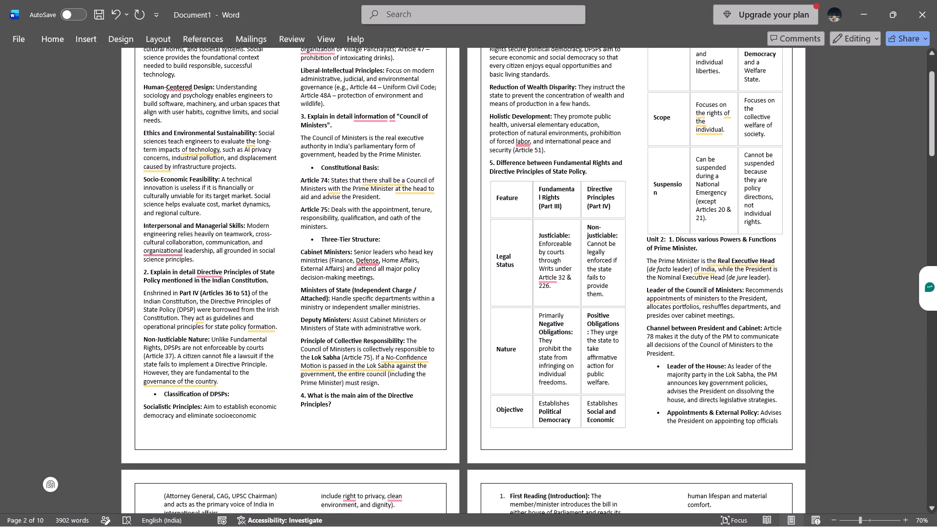
click(666, 368)
key(BackSpace)
key(BackSpace)
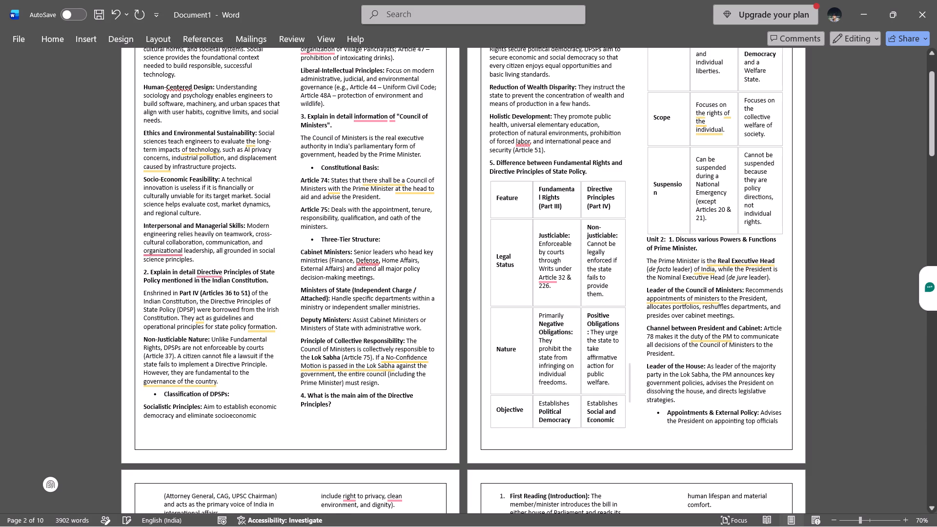
click(668, 416)
key(BackSpace)
key(BackSpace)
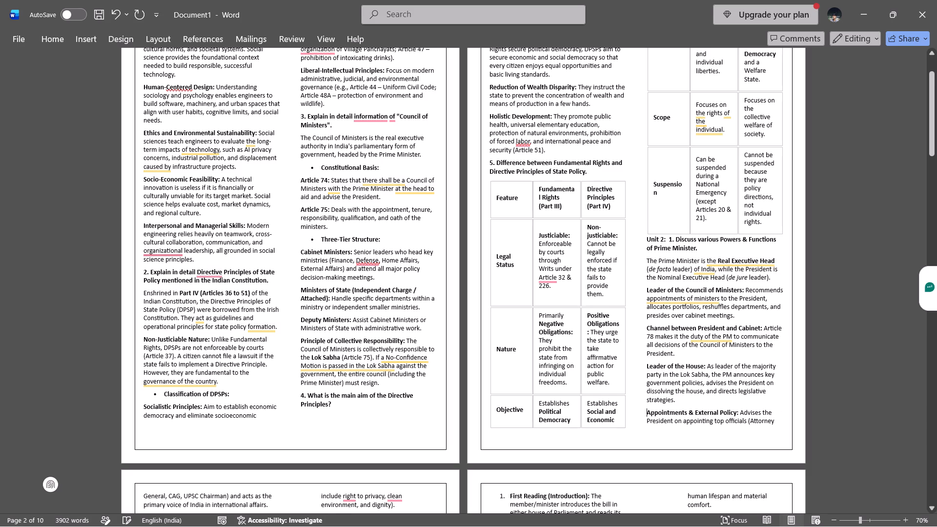
Remove the bullet and indent from The Lok Sabha (House of the People) point under question 2.
scroll(668, 416, down, 6)
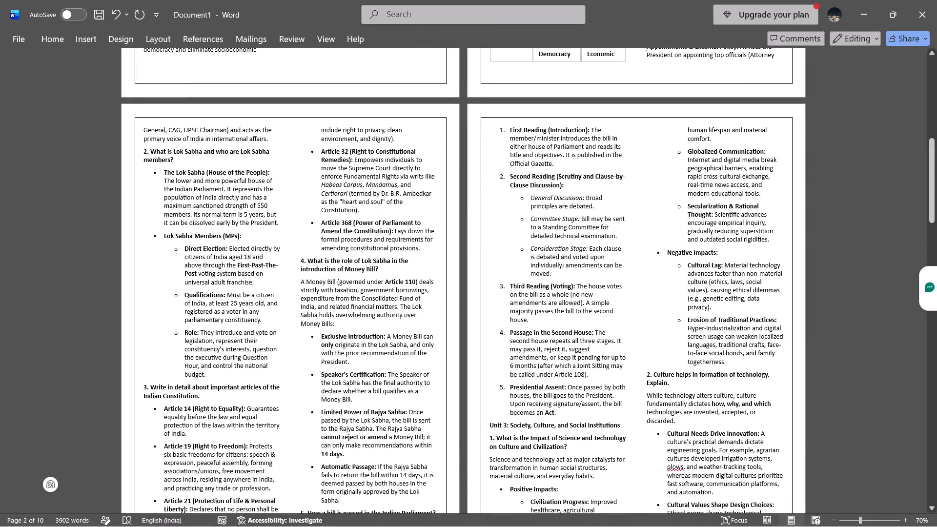
click(179, 249)
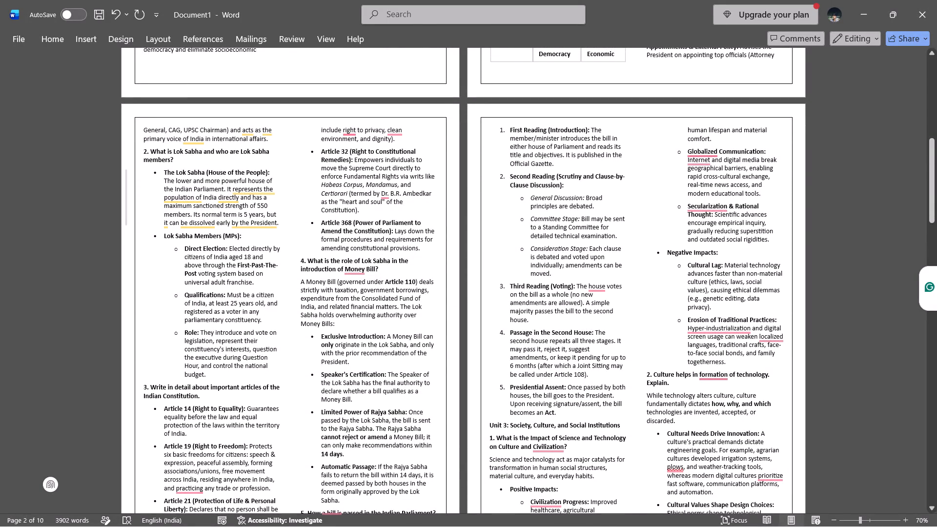
click(163, 173)
key(BackSpace)
key(BackSpace)
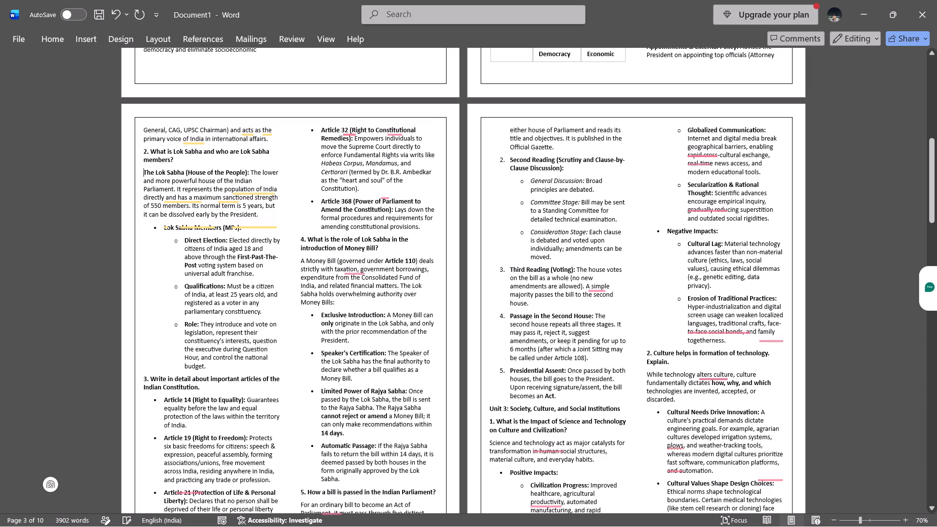
Remove the sub-bullets and indents from the Direct Election, Qualifications and Role items under Lok Sabha Members (MPs).
click(181, 239)
key(BackSpace)
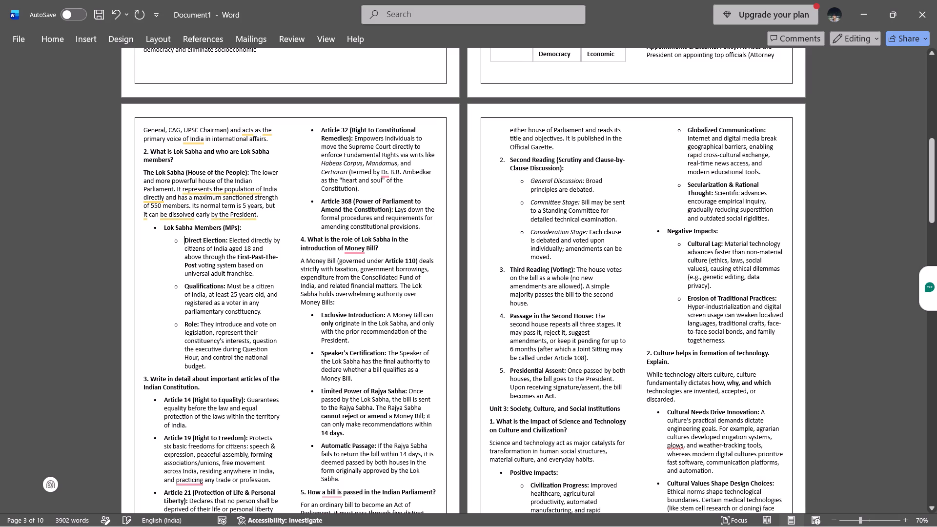
key(BackSpace)
click(182, 281)
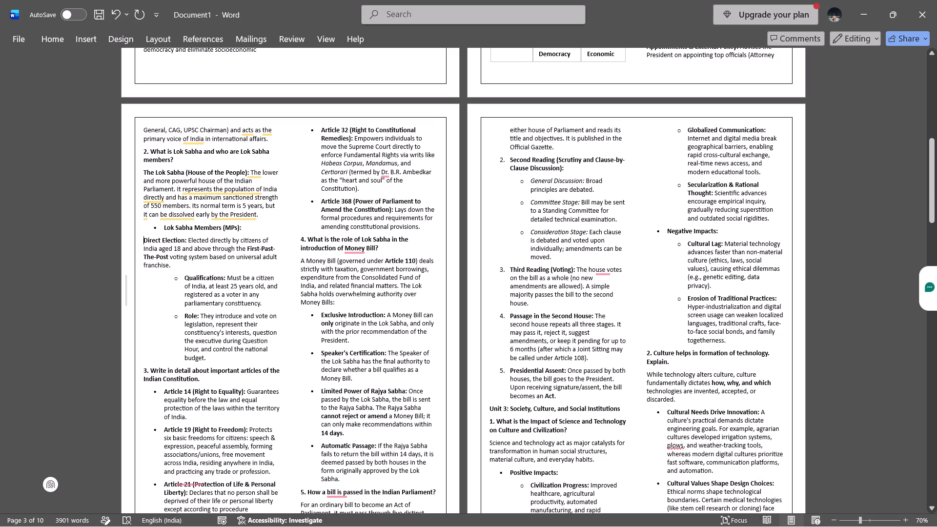
key(BackSpace)
key(BackSpace)
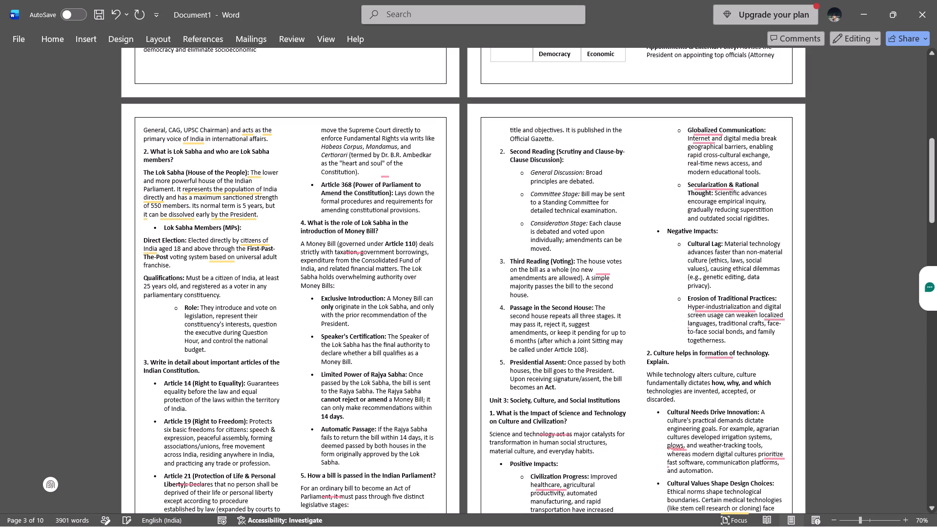
click(183, 305)
key(BackSpace)
key(BackSpace)
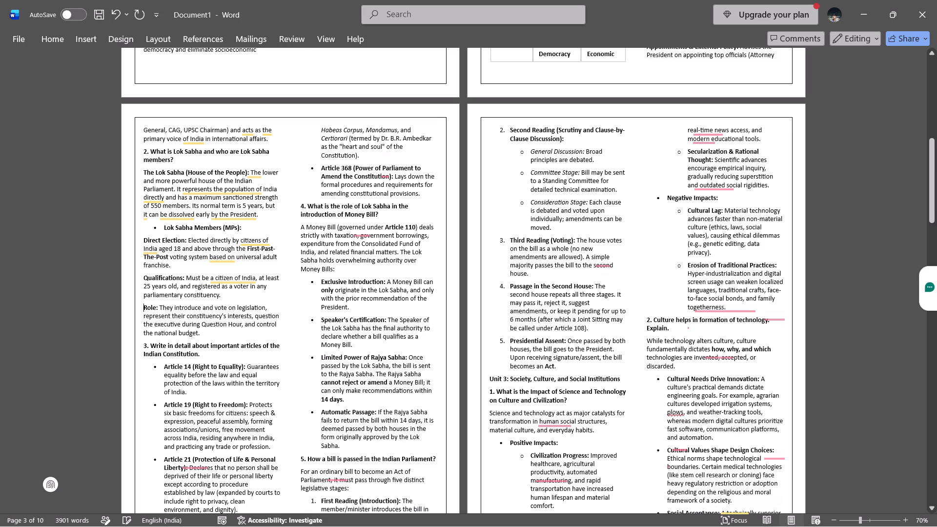
Remove the bullets and indents from the Article 14, Article 19, Article 21 and Article 32 points under question 3.
click(163, 367)
key(BackSpace)
key(BackSpace)
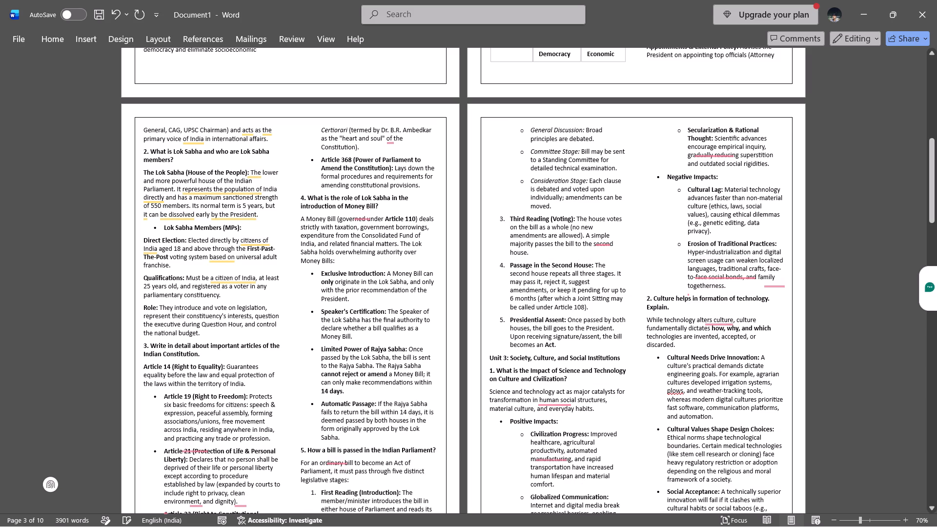
click(161, 400)
key(BackSpace)
key(BackSpace)
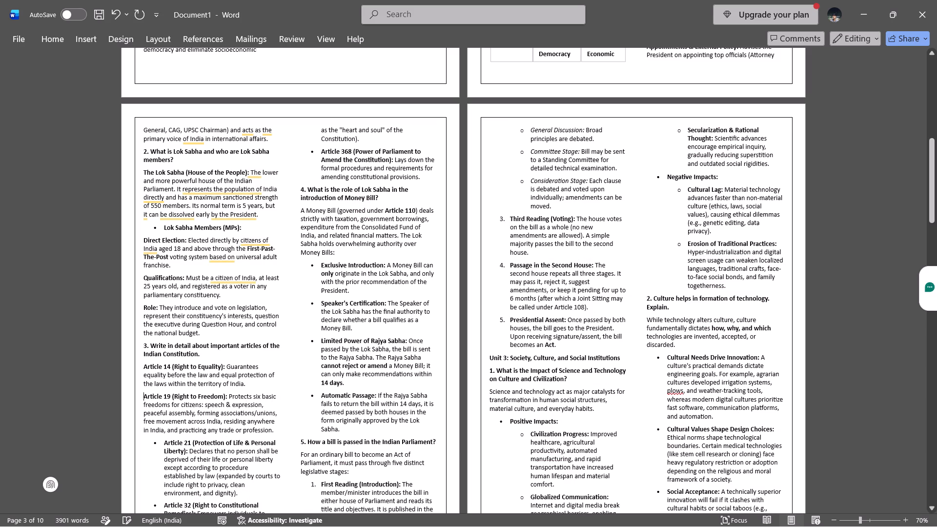
scroll(158, 428, down, 2)
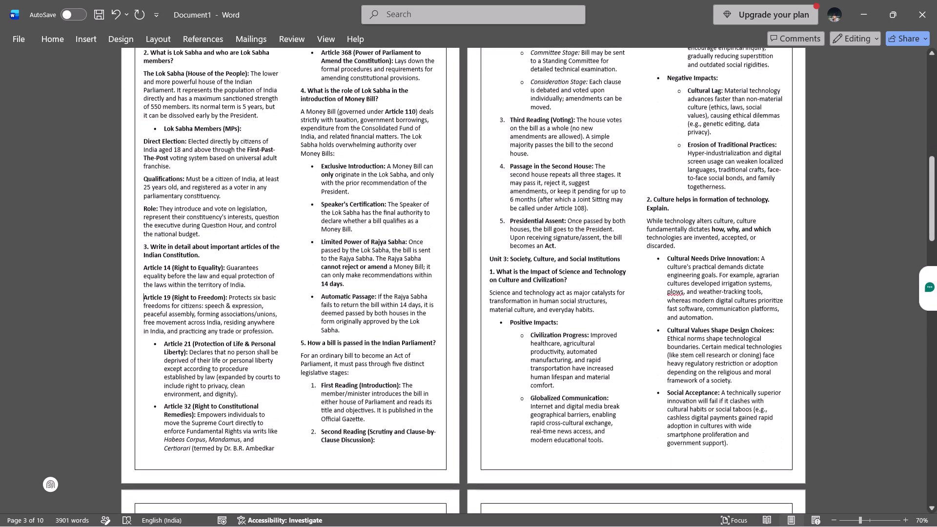
click(159, 345)
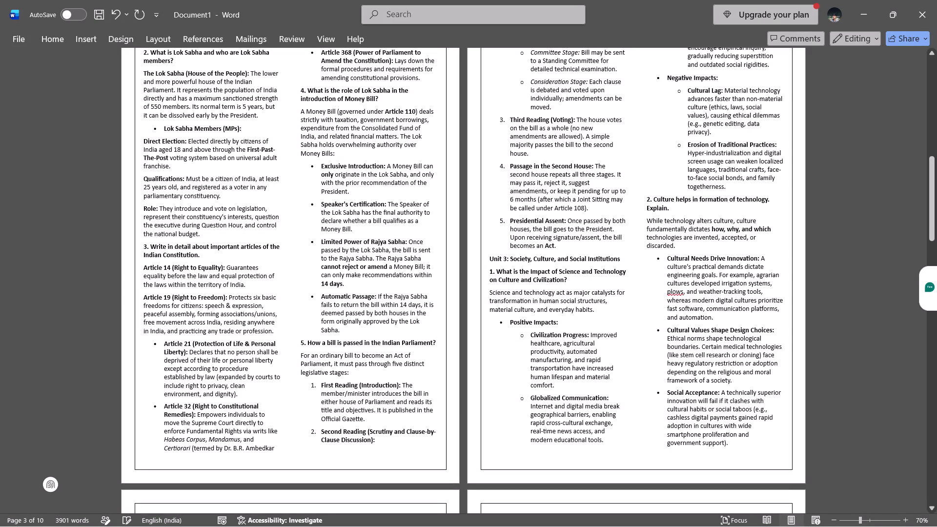
key(BackSpace)
key(BackSpace)
click(160, 397)
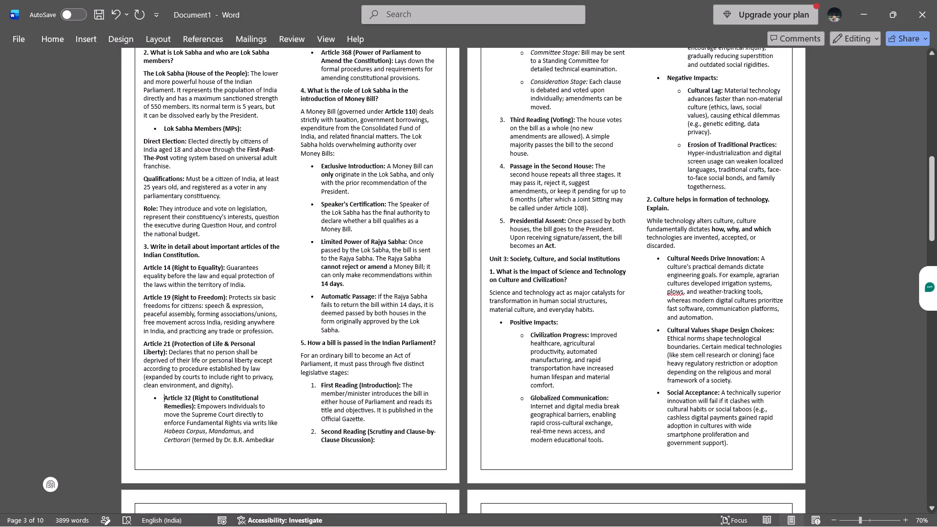
key(BackSpace)
key(BackSpace)
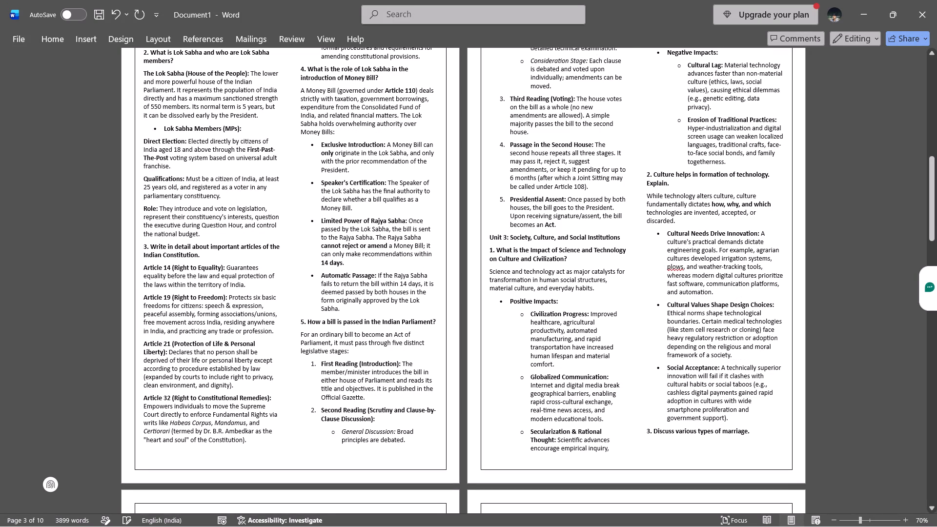
Remove the bullets from the Automatic Passage and Limited Power of Rajya Sabha points under the Money Bill question, keeping their text intact.
click(315, 277)
key(BackSpace)
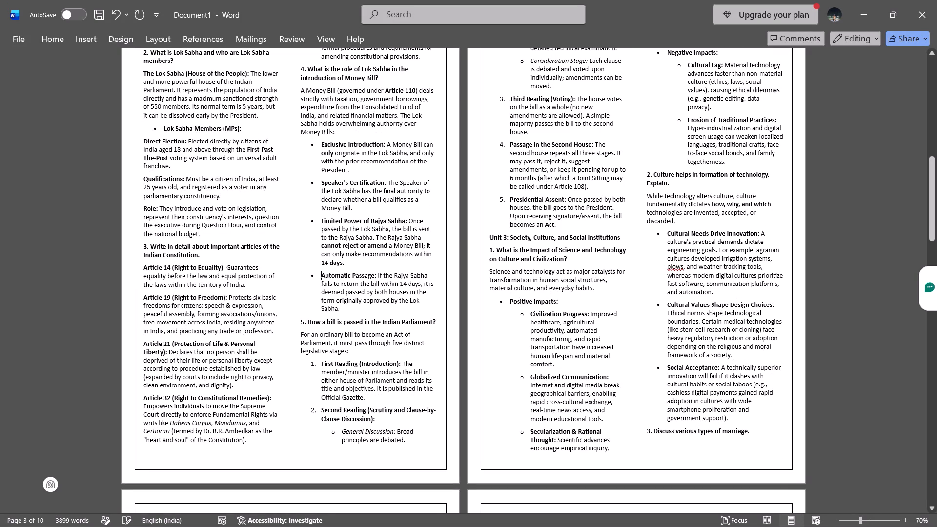
key(BackSpace)
click(315, 277)
key(BackSpace)
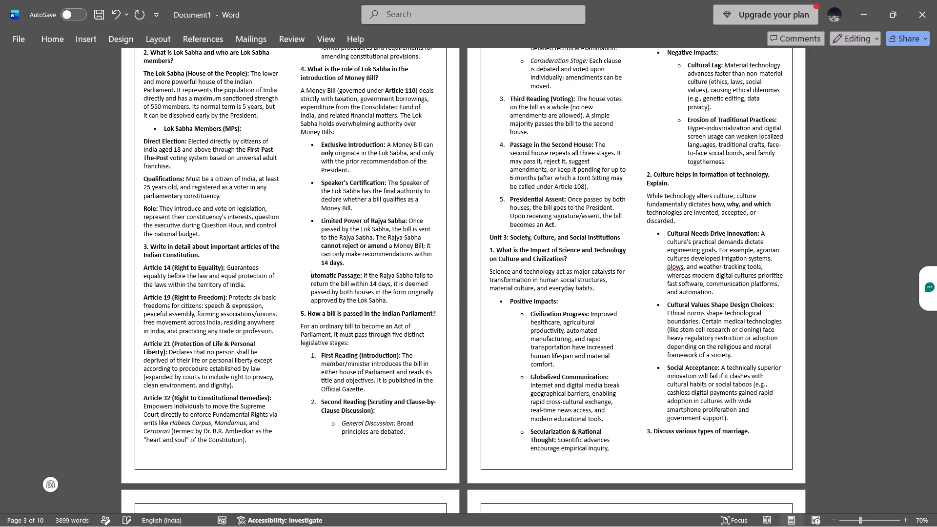
key(ctrl+z)
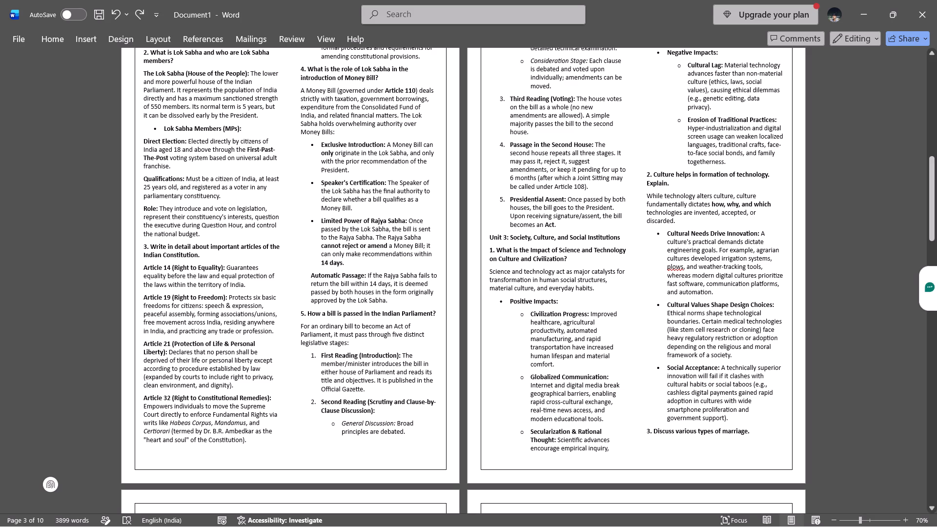
click(321, 223)
key(BackSpace)
key(BackSpace)
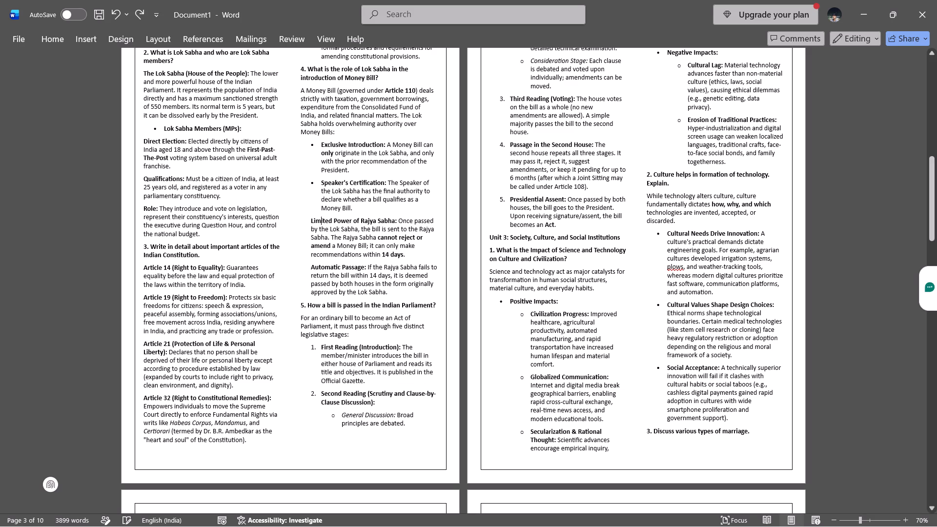
Remove the bullet from Speaker's Certification, and the bullet and indent from Exclusive Introduction, under the Money Bill question.
click(321, 182)
key(BackSpace)
key(BackSpace)
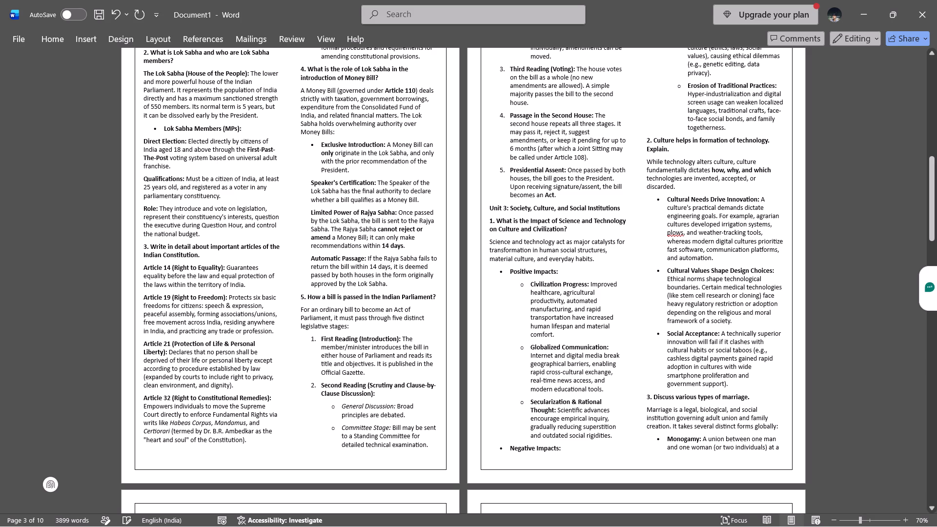
click(320, 146)
key(BackSpace)
key(BackSpace)
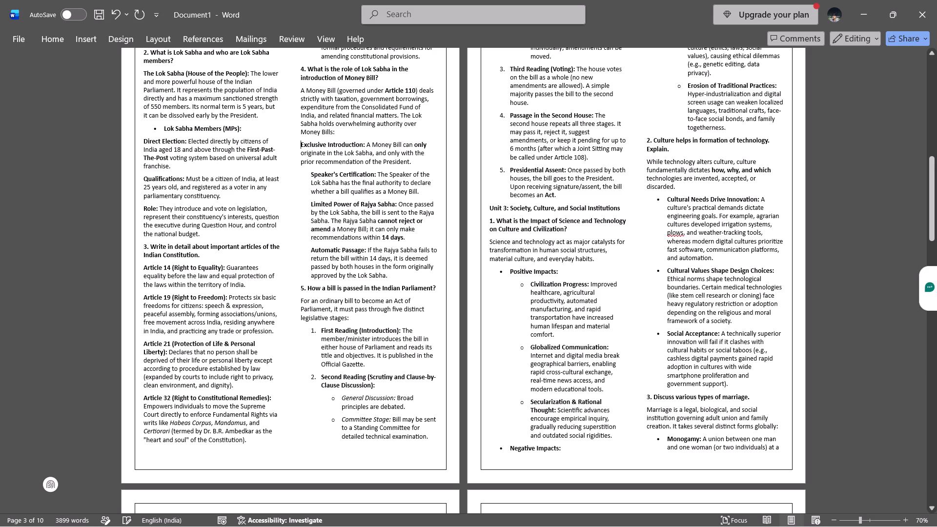
Clear the remaining indents from the Speaker's Certification, Limited Power of Rajya Sabha and Automatic Passage paragraphs under question 4.
scroll(320, 146, down, 1)
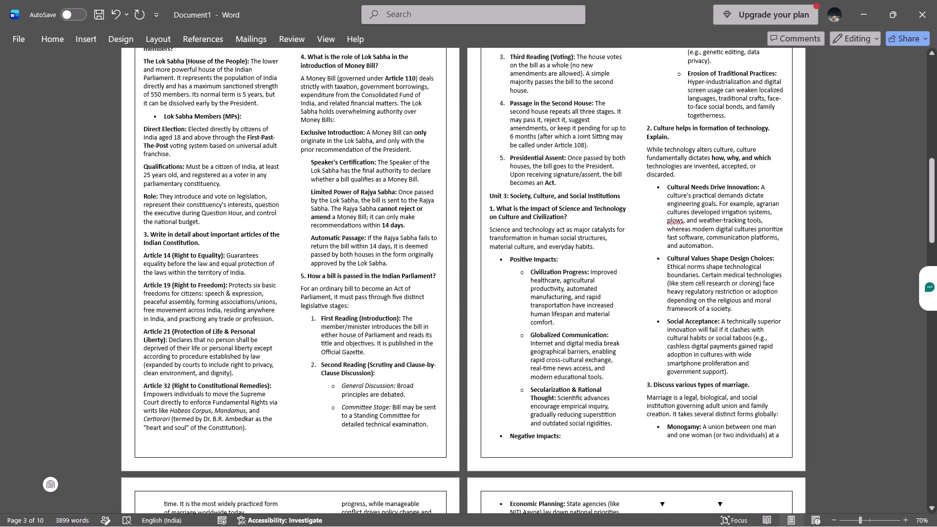
click(306, 162)
key(BackSpace)
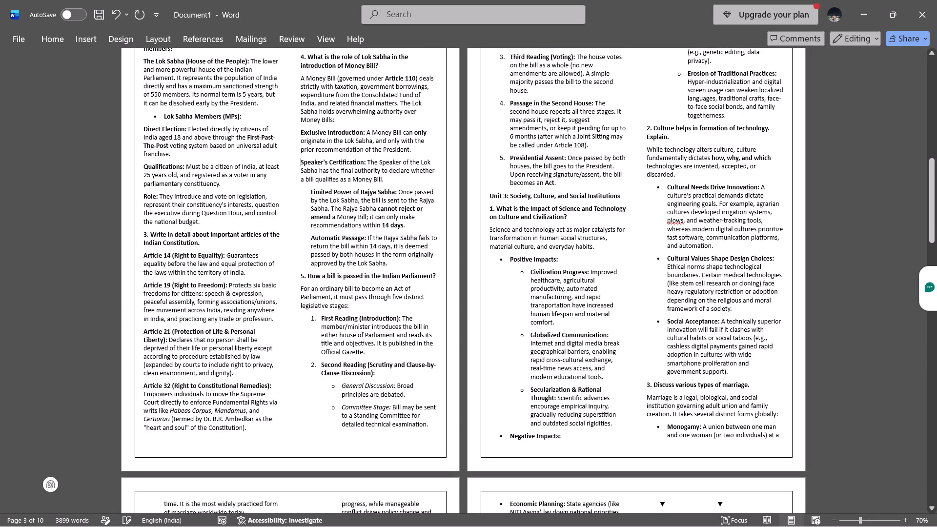
click(308, 193)
key(BackSpace)
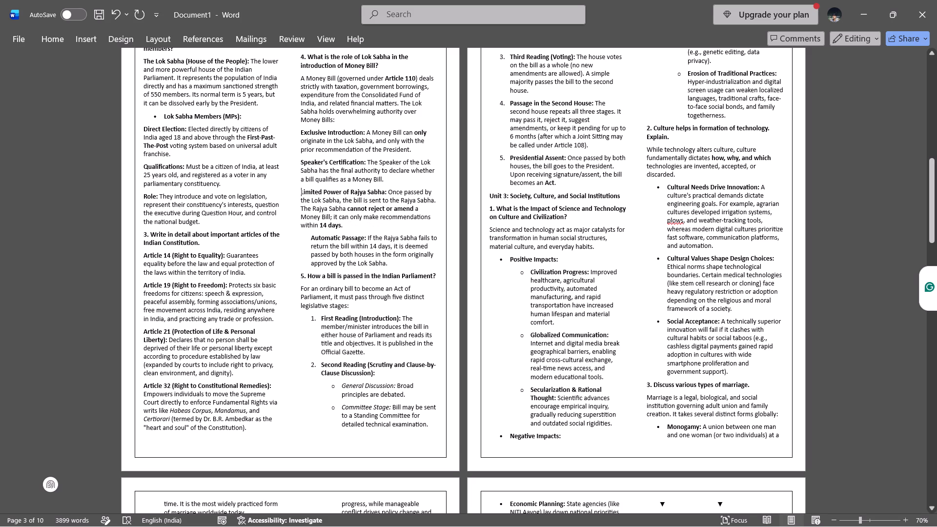
click(309, 242)
key(Up)
key(BackSpace)
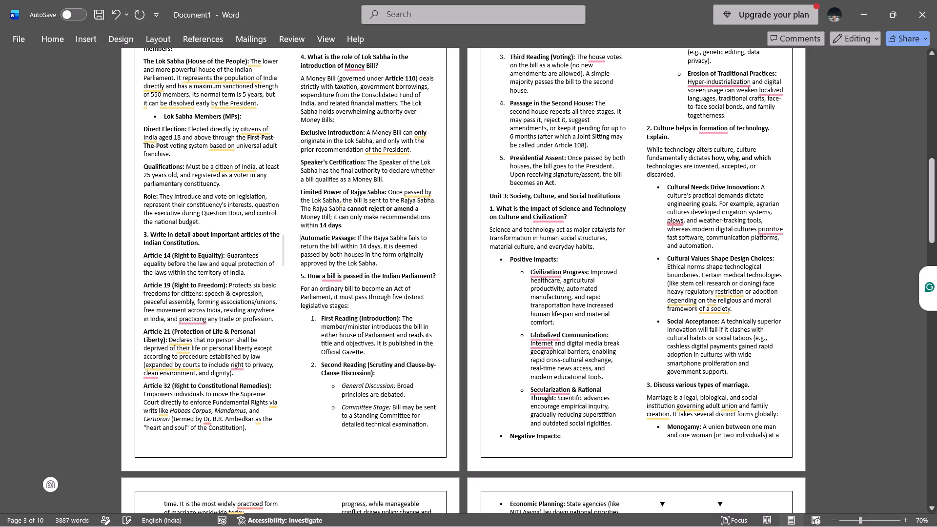
Remove the numbering and indent from the First Reading (Introduction) point under question 5.
click(321, 319)
key(BackSpace)
key(BackSpace)
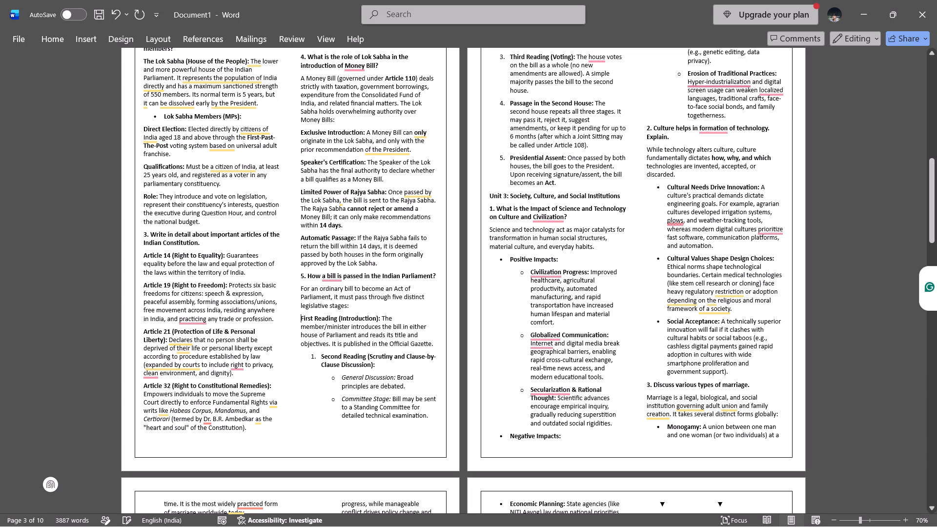
Remove the sub-bullets and indents from General Discussion, Committee Stage and Consideration Stage under Second Reading, keeping them as separate paragraphs.
click(339, 379)
key(BackSpace)
key(BackSpace)
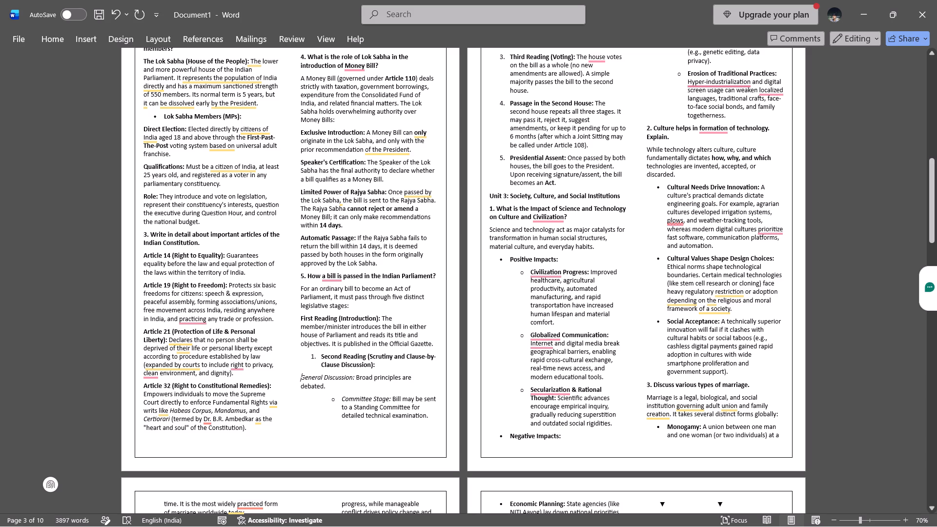
click(340, 394)
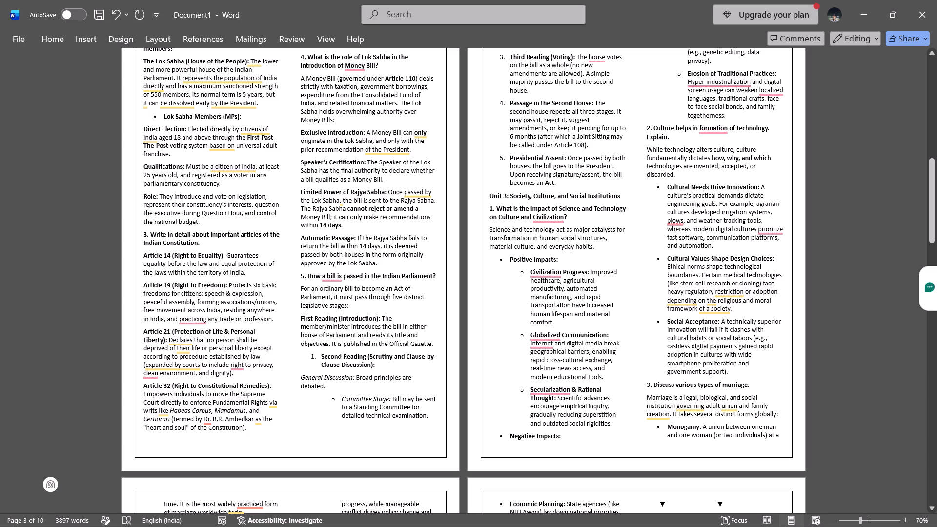
click(343, 401)
key(BackSpace)
key(BackSpace)
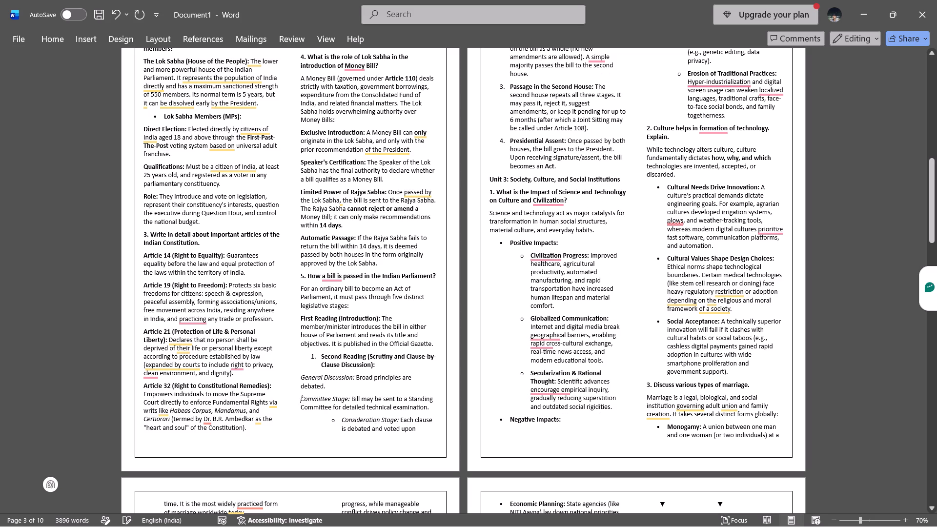
click(343, 421)
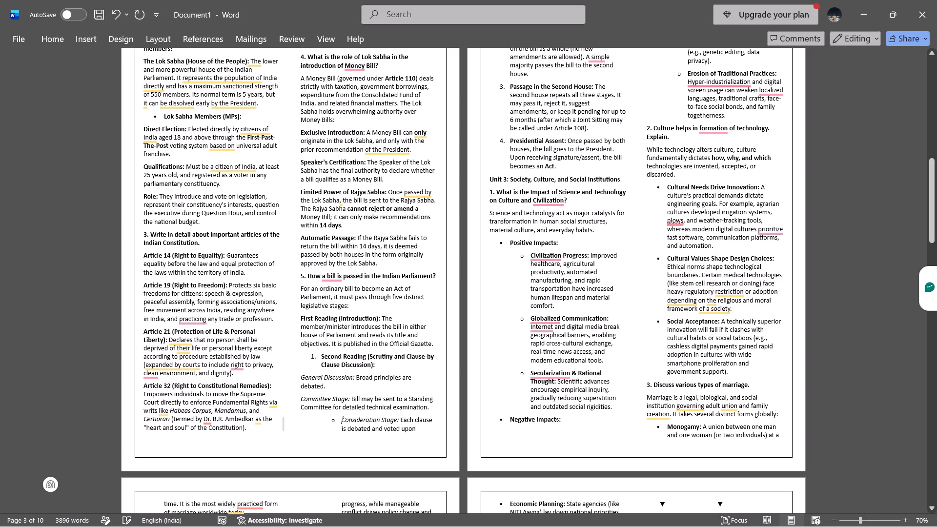
key(BackSpace)
key(BackSpace)
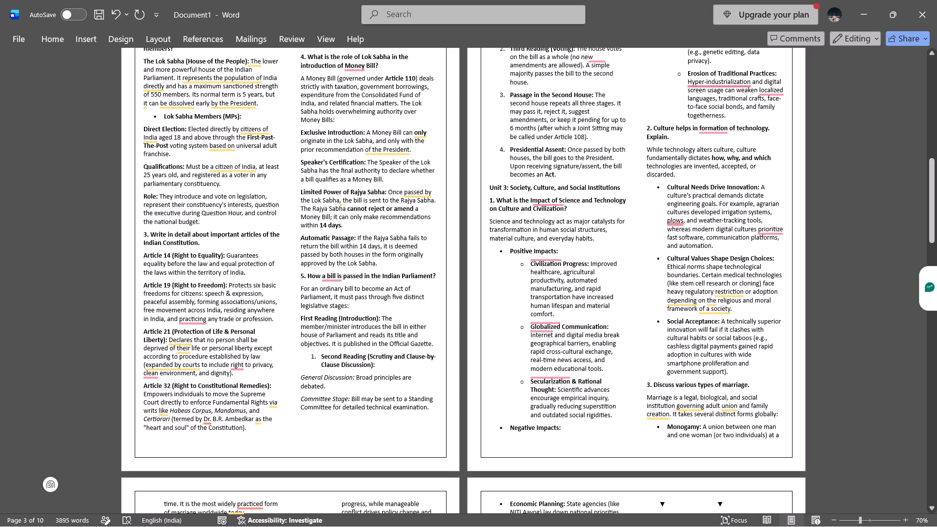
key(BackSpace)
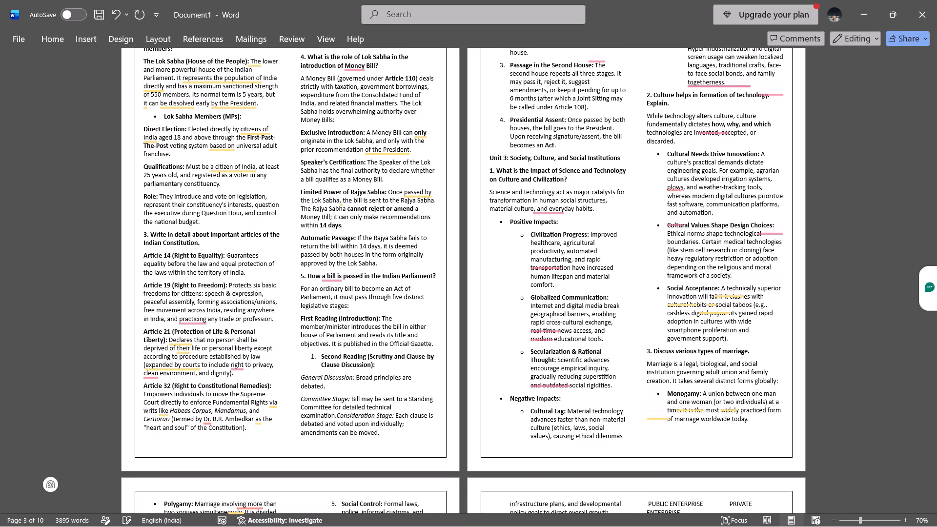
key(ctrl+z)
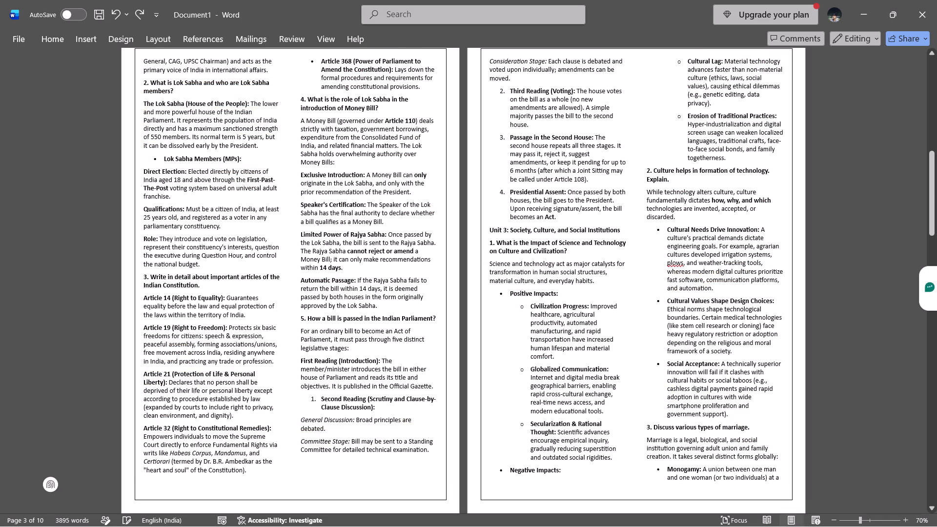
Remove the numbering and indents from the Third Reading (Voting), Passage in the Second House and Presidential Assent points.
scroll(343, 421, up, 1)
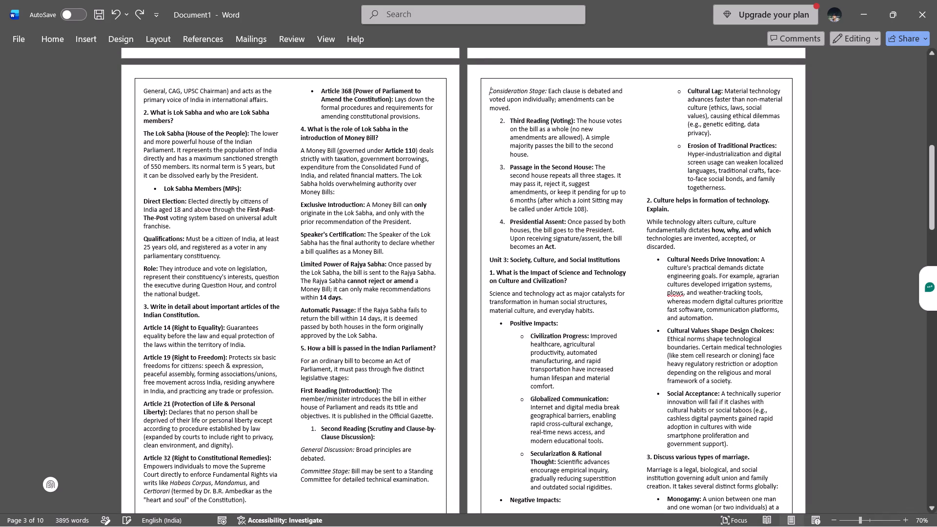
click(509, 121)
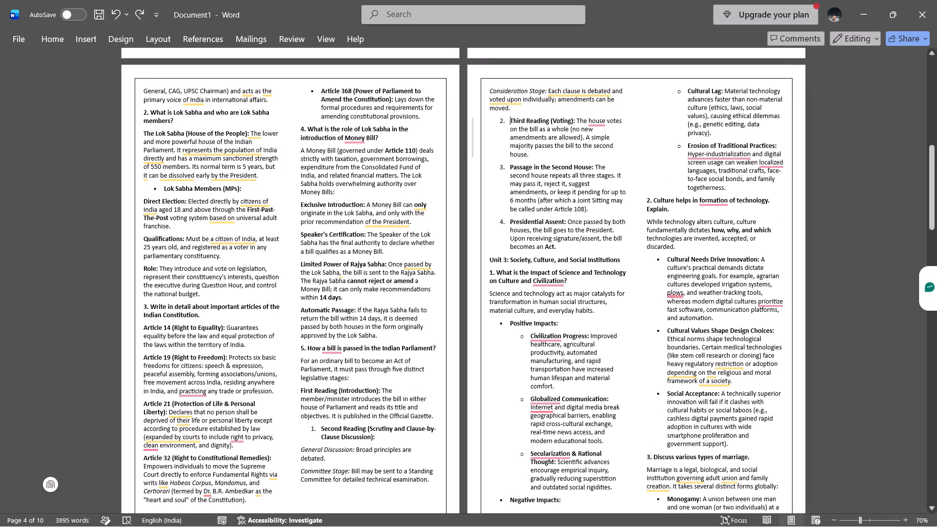
key(BackSpace)
key(BackSpace)
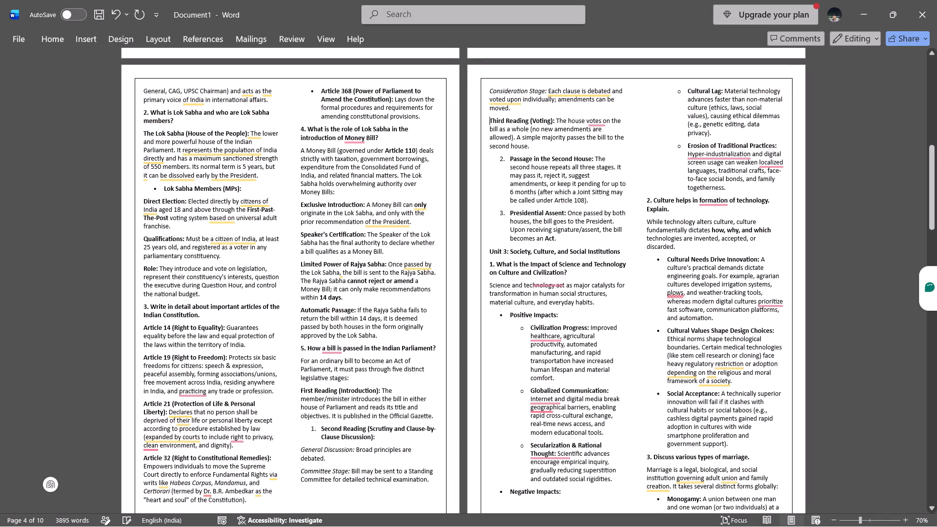
click(508, 156)
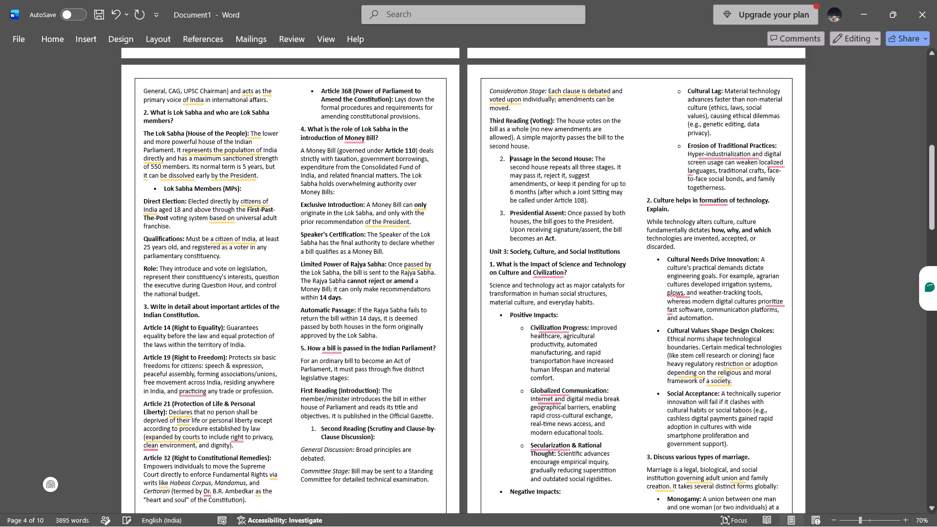
key(BackSpace)
key(BackSpace)
click(510, 206)
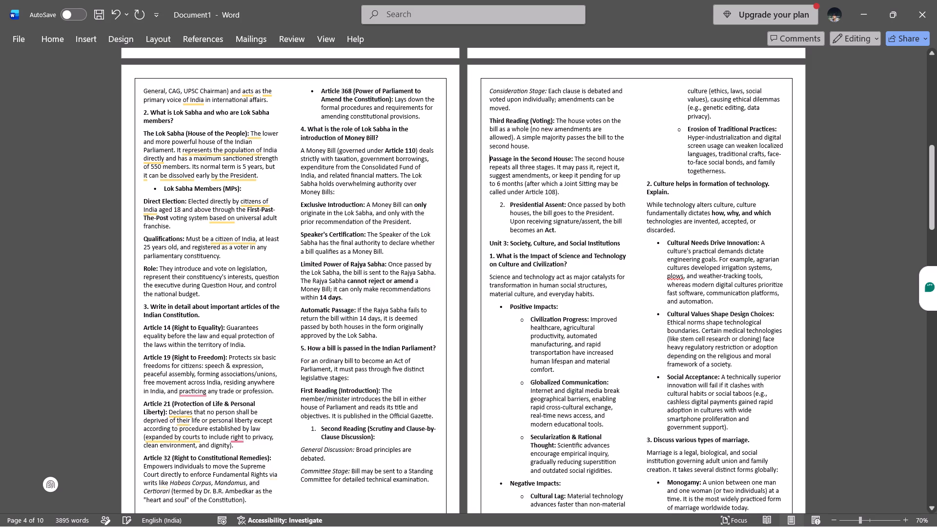
key(BackSpace)
key(BackSpace)
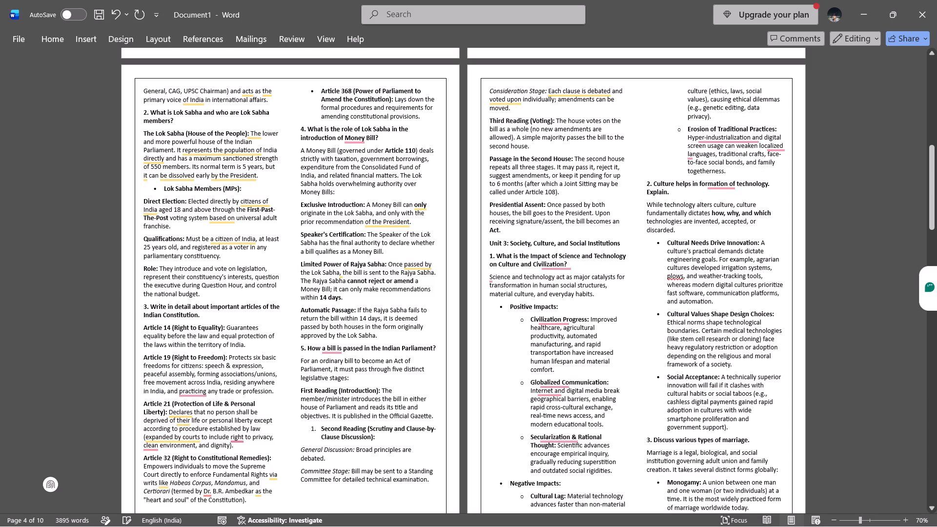
Remove the sub-bullets and indents from Civilization Progress, Globalized Communication and Secularization & Rational Thought under Positive Impacts in Unit 3.
click(531, 321)
key(BackSpace)
key(BackSpace)
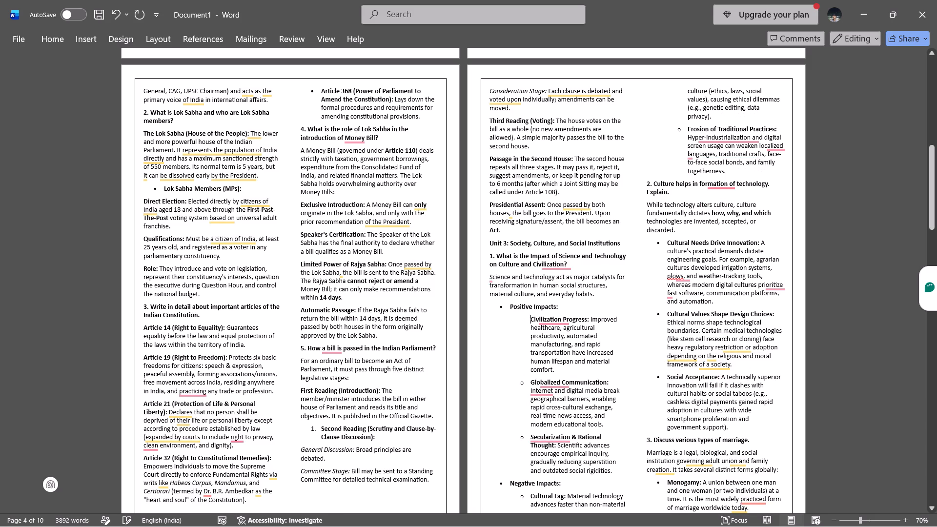
click(529, 356)
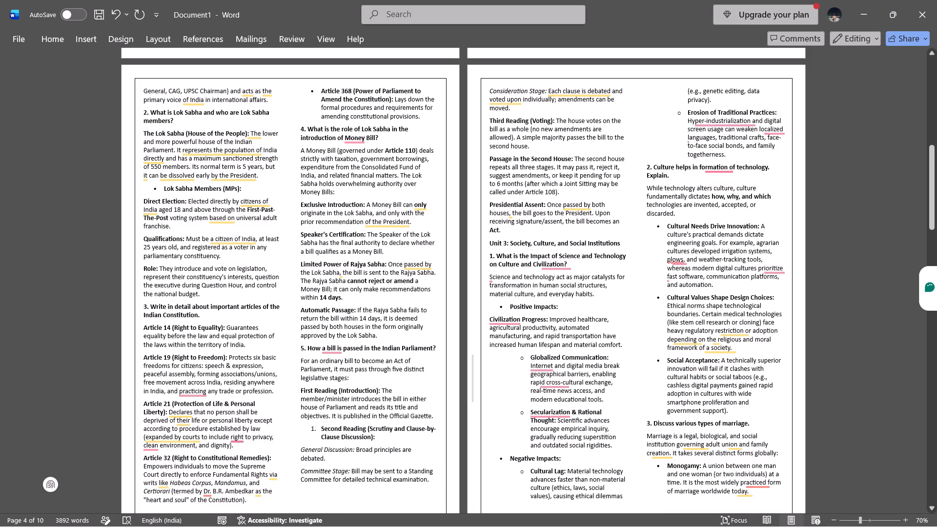
key(BackSpace)
key(BackSpace)
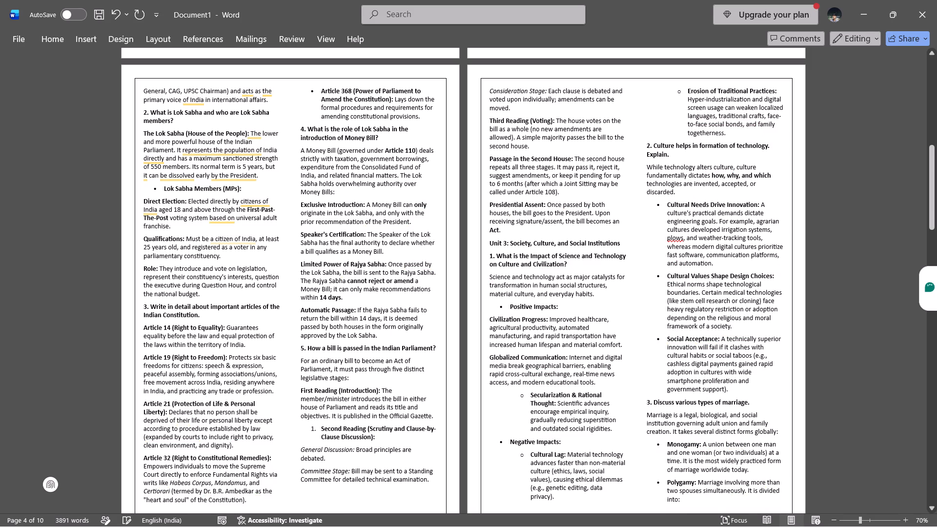
click(529, 393)
key(BackSpace)
key(BackSpace)
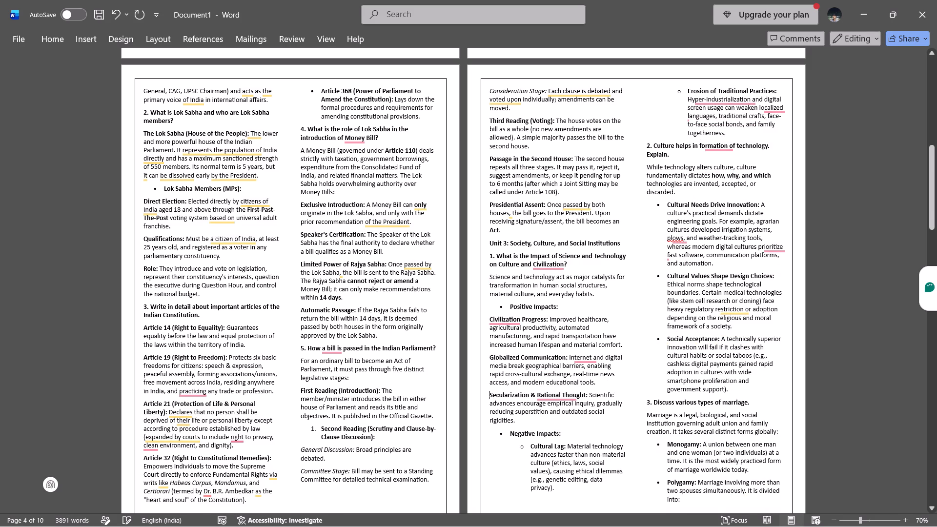
Remove the sub-bullets and indents from Cultural Lag and Erosion of Traditional Practices under Negative Impacts.
click(524, 448)
key(BackSpace)
key(BackSpace)
scroll(524, 448, down, 2)
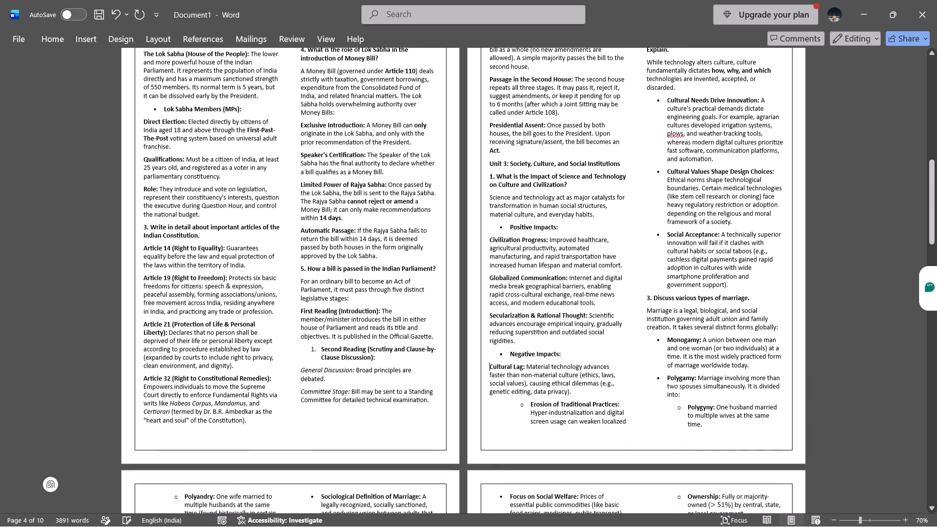
click(529, 401)
key(BackSpace)
key(BackSpace)
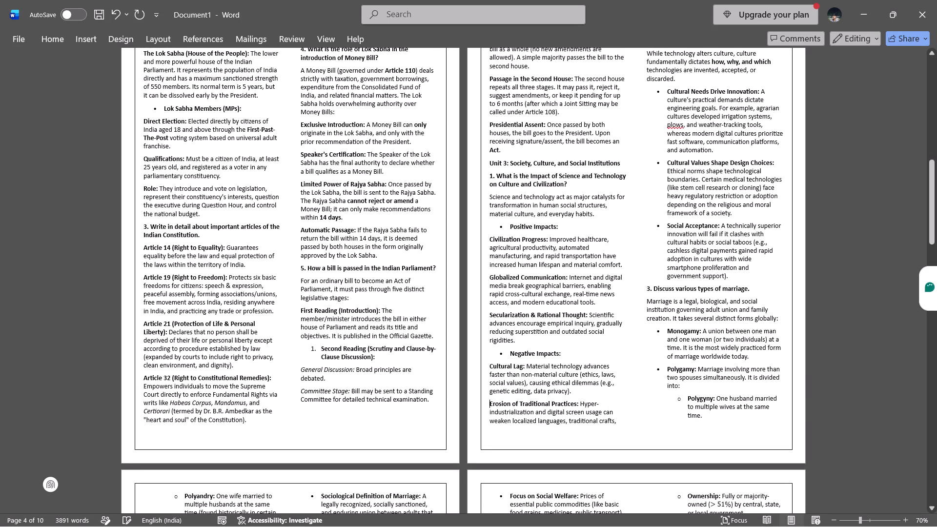
Remove the bullets and indents from the Monogamy and Polygamy points under the types of marriage question.
click(662, 331)
key(BackSpace)
key(BackSpace)
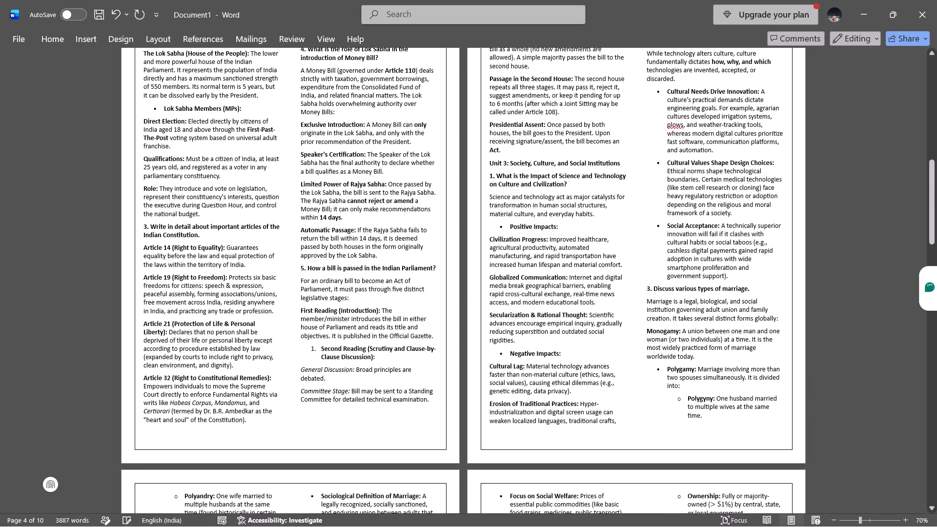
click(664, 370)
key(BackSpace)
key(BackSpace)
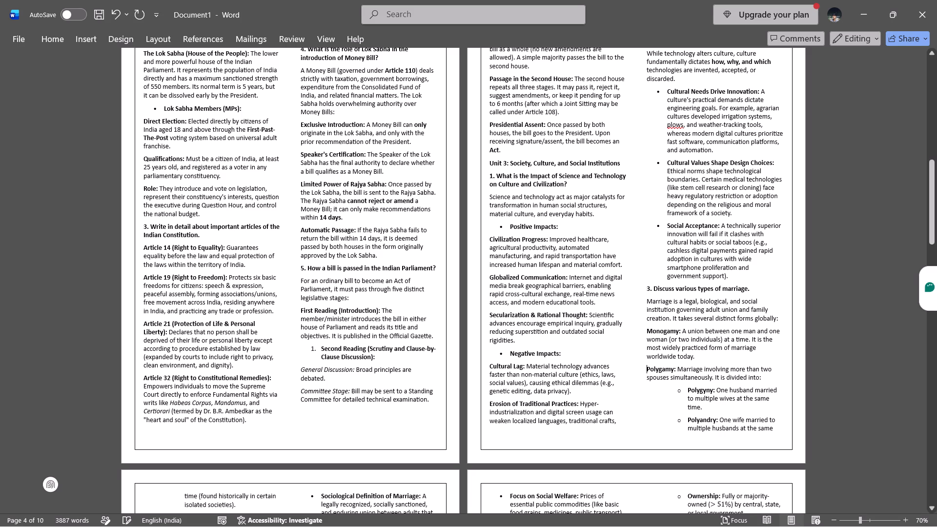
Remove the sub-bullets and indents from the Polygyny and Polyandry points under Polygamy.
click(690, 391)
key(Left)
key(BackSpace)
key(BackSpace)
key(Down)
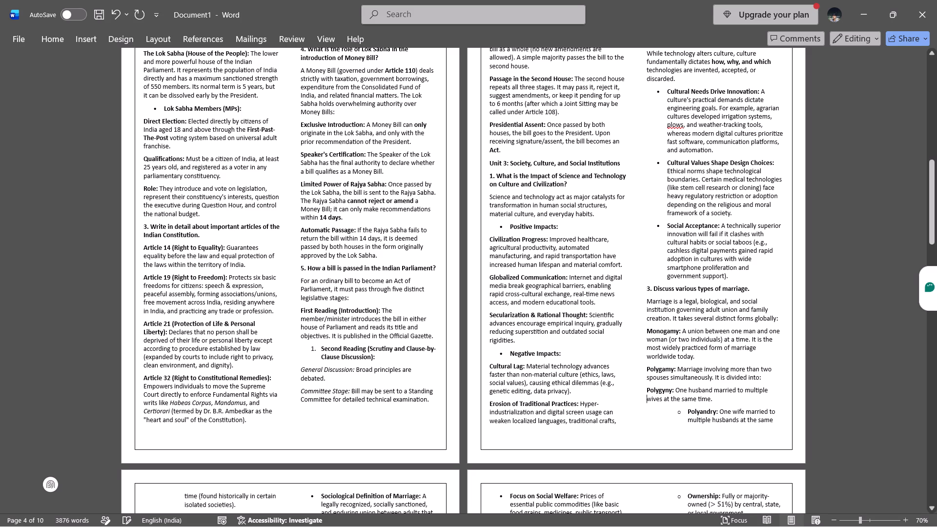
key(Down)
key(BackSpace)
key(BackSpace)
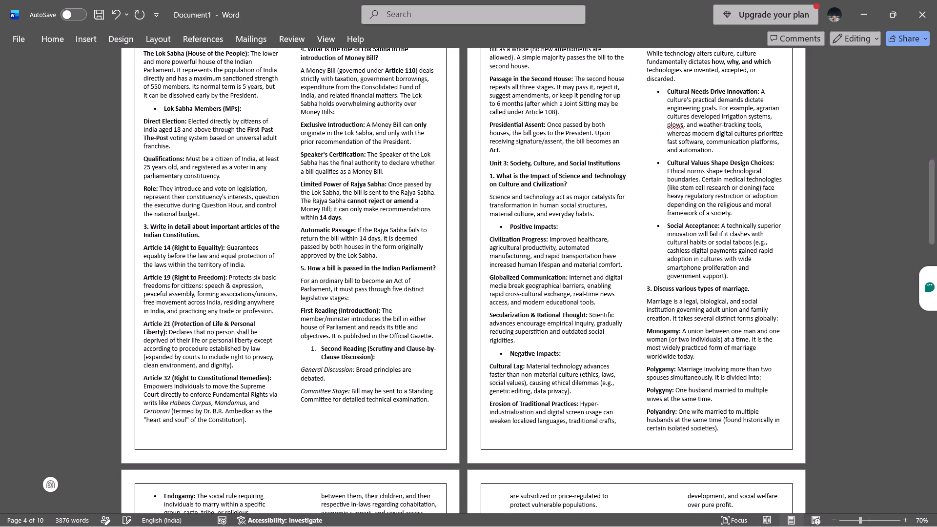
Remove the bullet and indent from the Social Acceptance point under the culture and technology question.
key(Up)
key(Up)
key(Up)
key(Up)
key(Up)
key(Up)
key(Up)
key(Up)
key(Up)
key(Up)
key(Up)
key(Up)
key(Up)
key(Up)
key(Up)
key(Up)
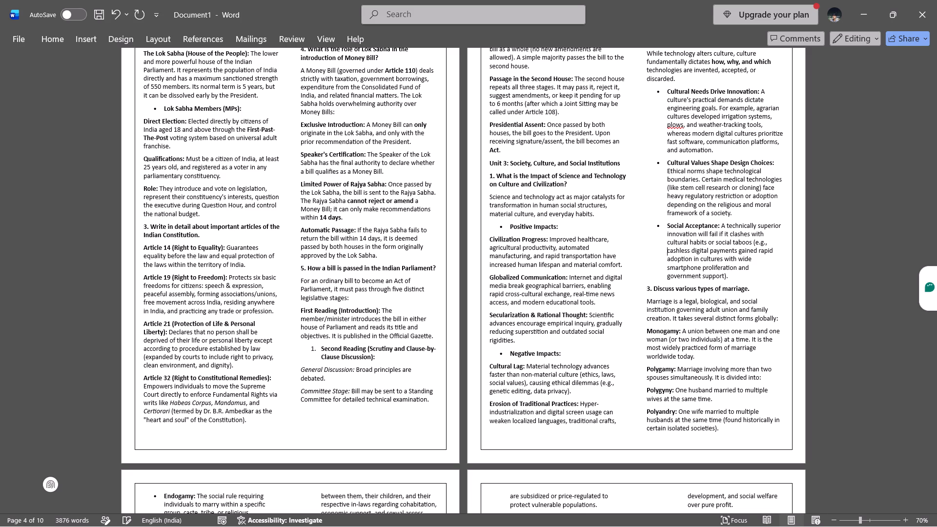
key(Up)
key(Up)
key(Up)
key(BackSpace)
key(BackSpace)
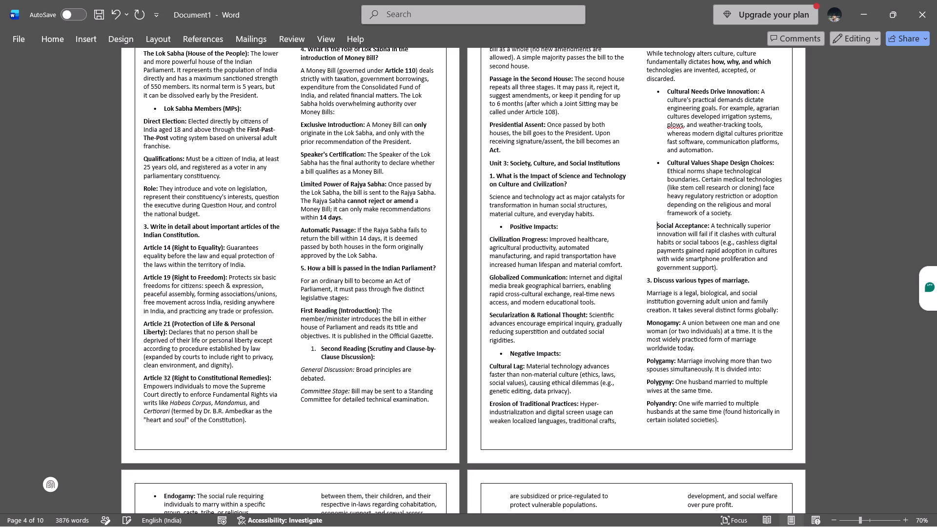
key(BackSpace)
Remove the bullets and indents from Cultural Values Shape Design Choices and Cultural Needs Drive Innovation.
key(Up)
key(Up)
key(Up)
key(Up)
key(Up)
key(Up)
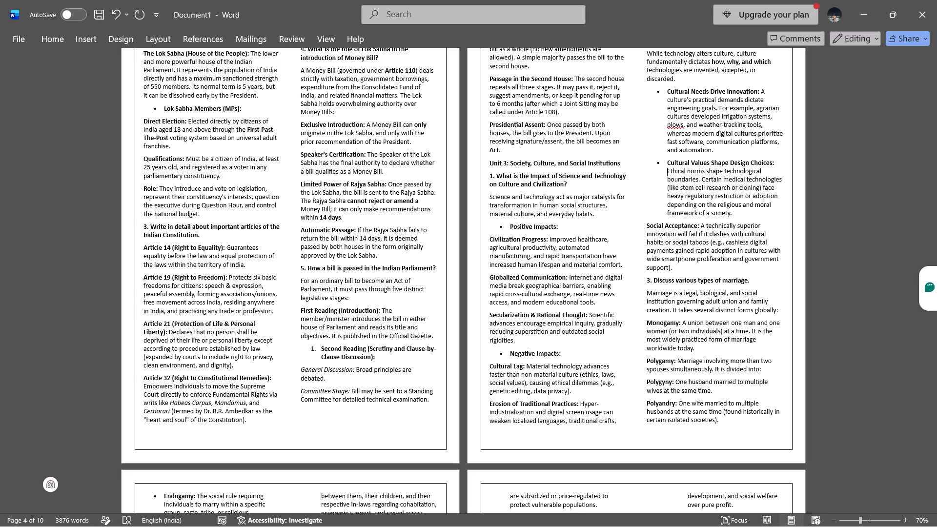
key(Up)
key(BackSpace)
key(BackSpace)
key(BackSpace)
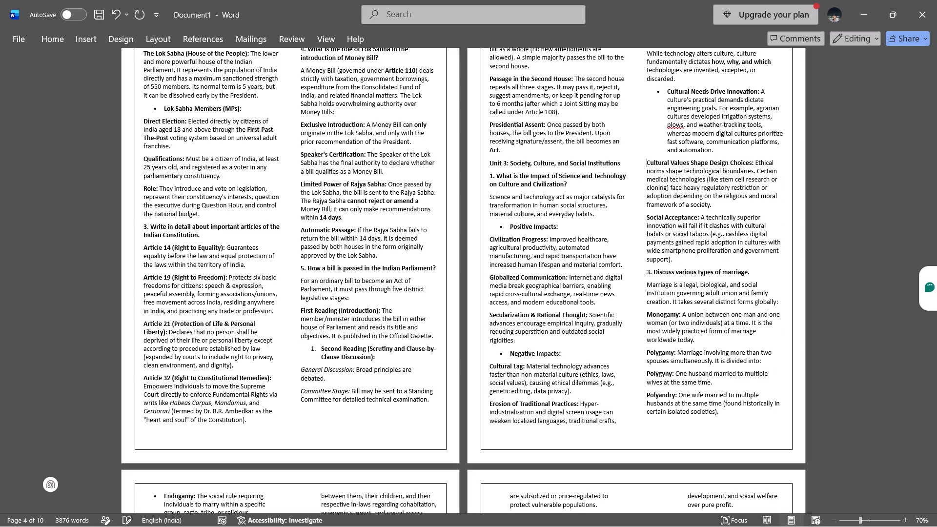
key(Up)
key(Up)
key(Up)
key(Up)
key(Up)
key(Up)
key(Up)
key(Up)
key(BackSpace)
key(BackSpace)
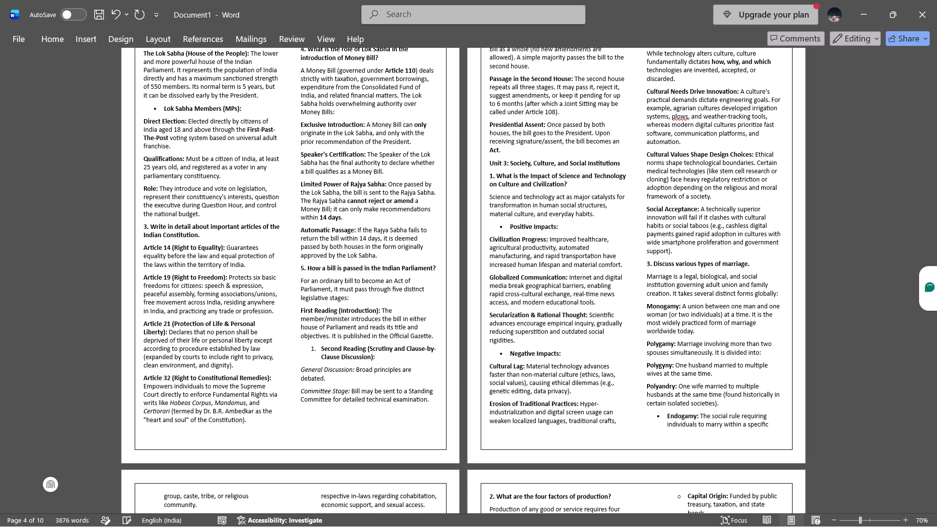
Remove the bullet and indent from the Endogamy point under the types of marriage question.
key(Up)
key(Up)
key(Up)
key(Up)
key(Up)
key(Up)
key(Up)
key(Up)
key(Up)
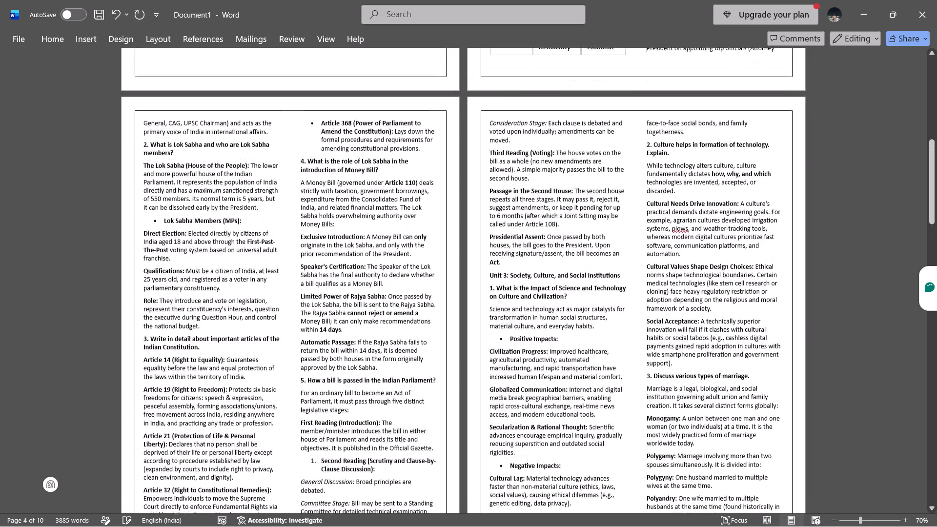
key(Down)
key(Down)
key(Down)
key(Down)
key(Down)
key(Down)
key(Down)
key(Down)
key(Down)
key(Down)
key(Down)
key(Down)
key(Down)
key(Down)
key(Down)
key(Down)
key(Down)
key(Down)
key(Down)
key(Down)
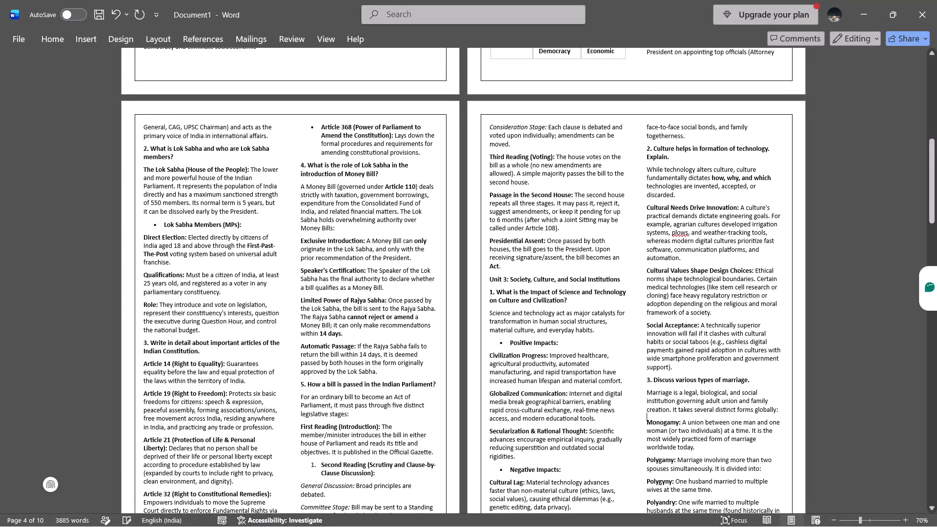
key(Down)
key(Up)
key(Up)
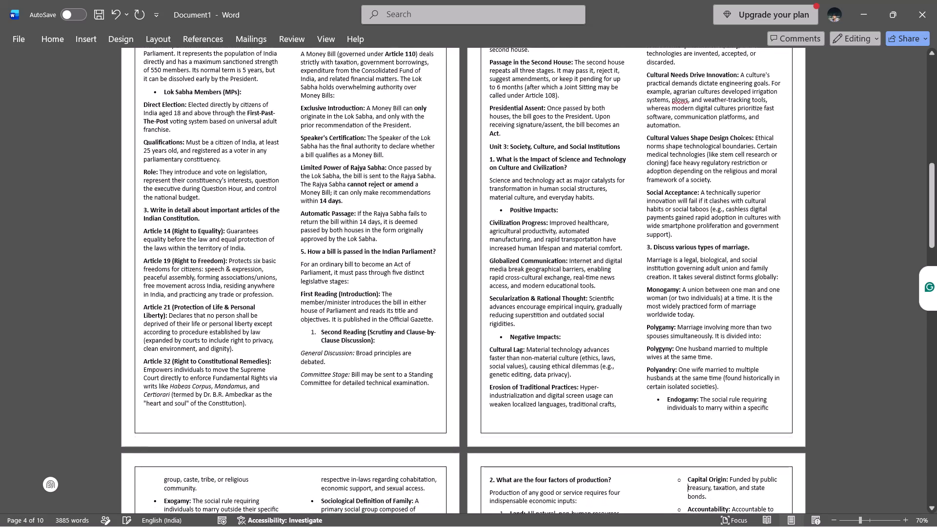
key(Up)
key(Up)
key(Up)
key(BackSpace)
key(BackSpace)
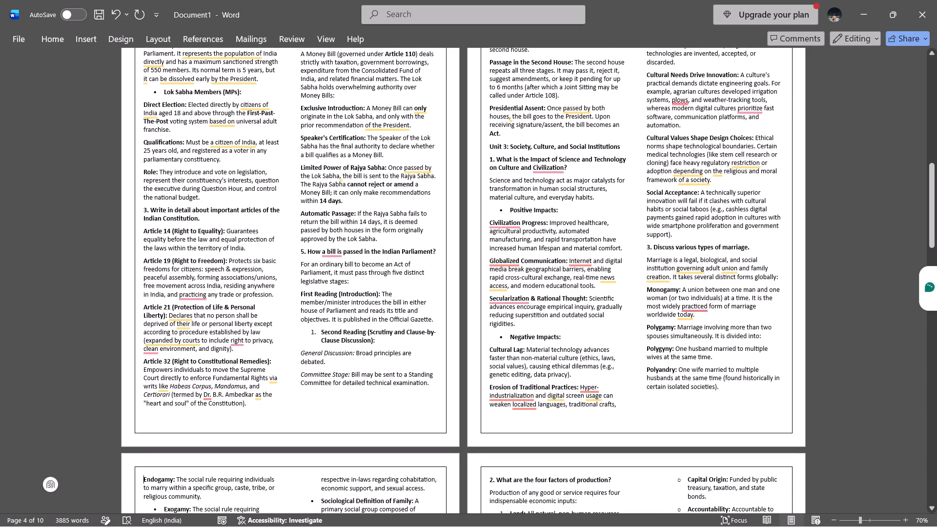
Join the Endogamy point to the end of the Polyandry paragraph and pad it with spaces so it starts on a new line.
key(BackSpace)
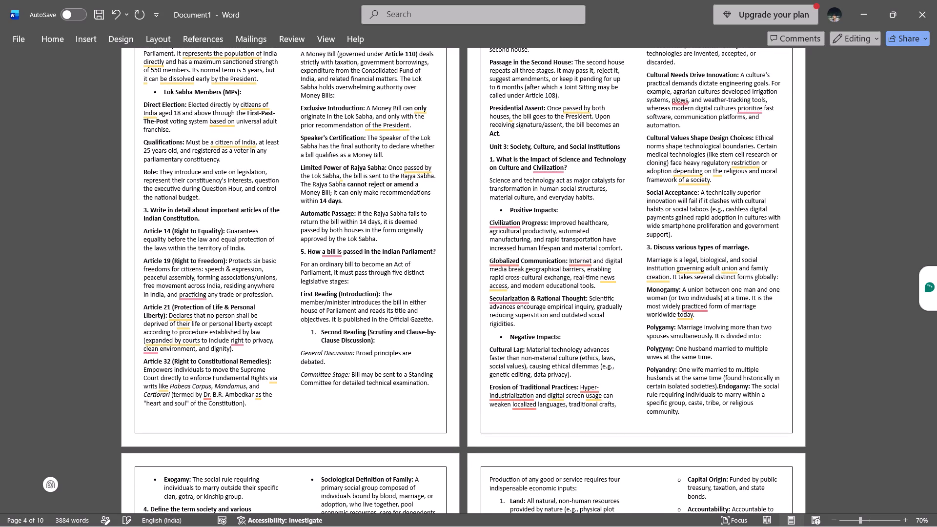
key(space)
key(space)
key(space)
key(space)
key(space)
key(space)
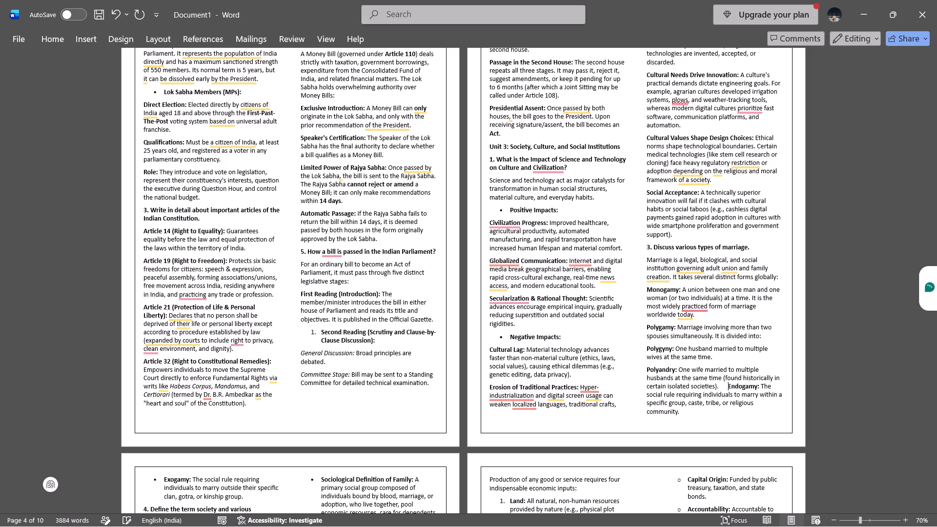
key(space)
key(space)
key(space)
key(space)
key(space)
key(space)
key(space)
key(space)
key(space)
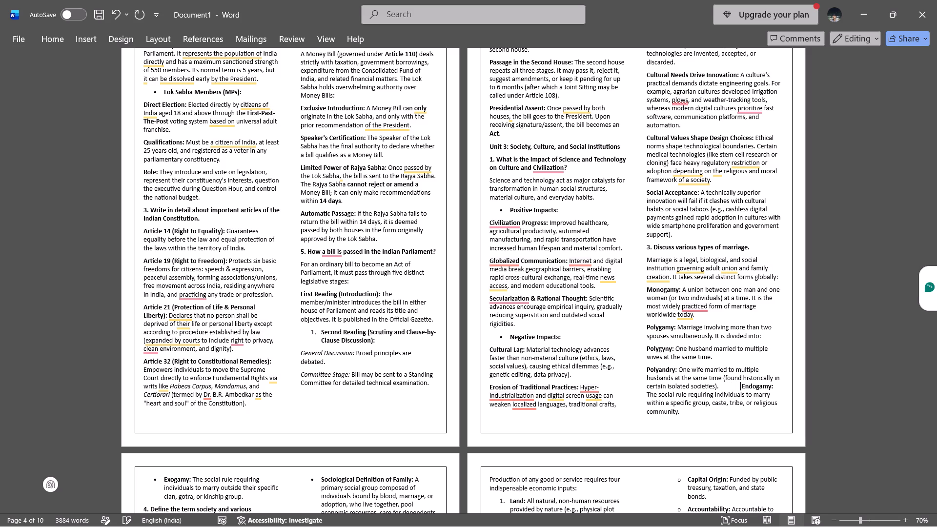
key(space)
key(space)
key(space)
key(space)
key(space)
key(space)
key(space)
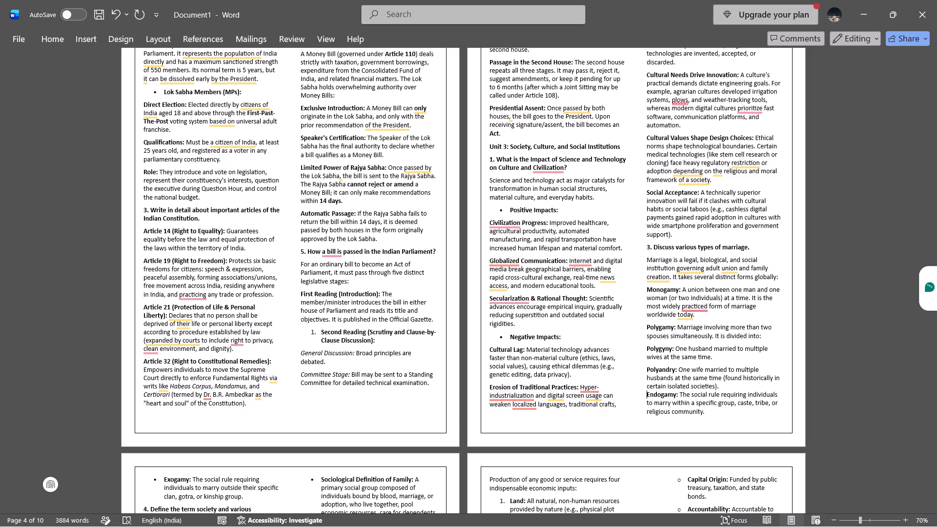
Remove the bullet and indent from the Exogamy point at the end of the types of marriage answer.
scroll(559, 295, down, 1)
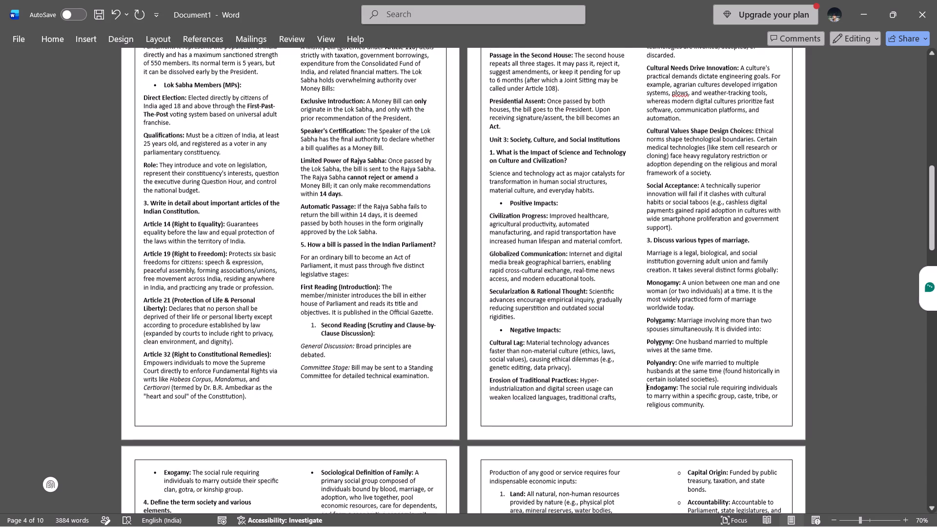
scroll(559, 295, down, 3)
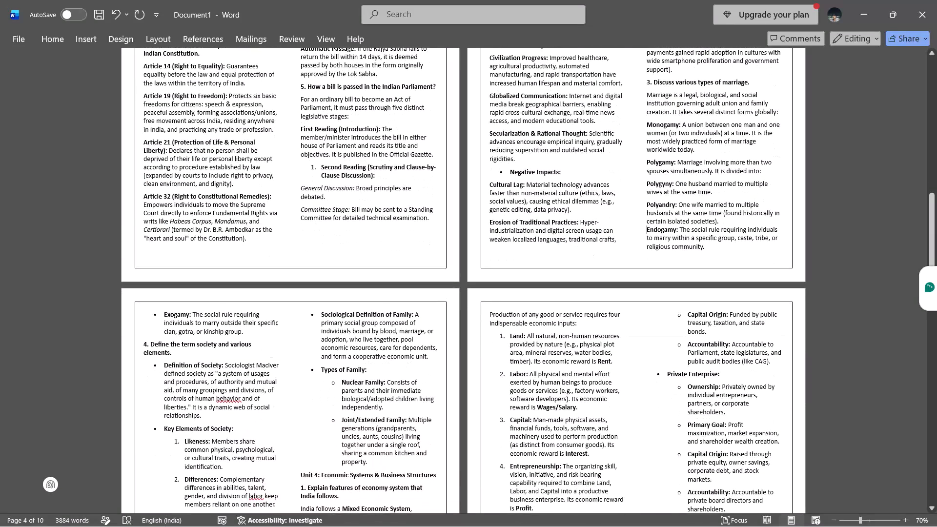
click(164, 320)
key(Up)
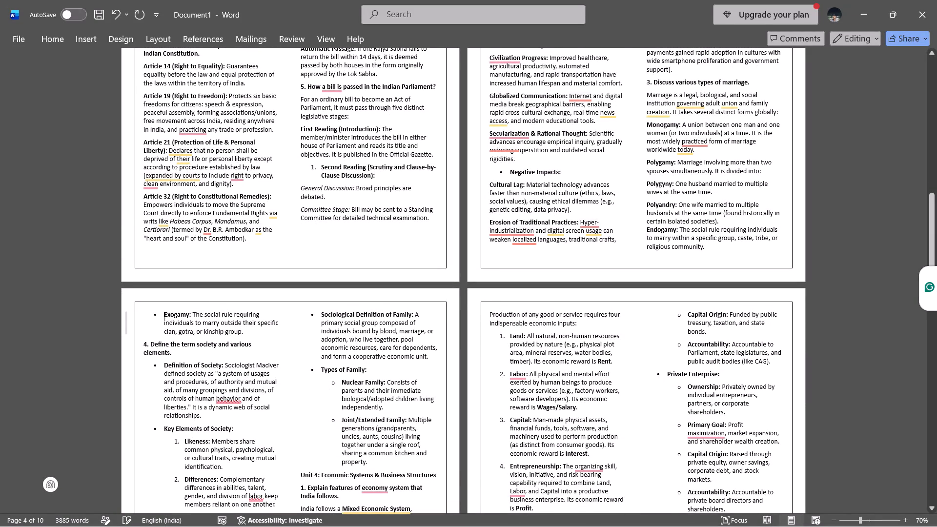
key(BackSpace)
key(BackSpace)
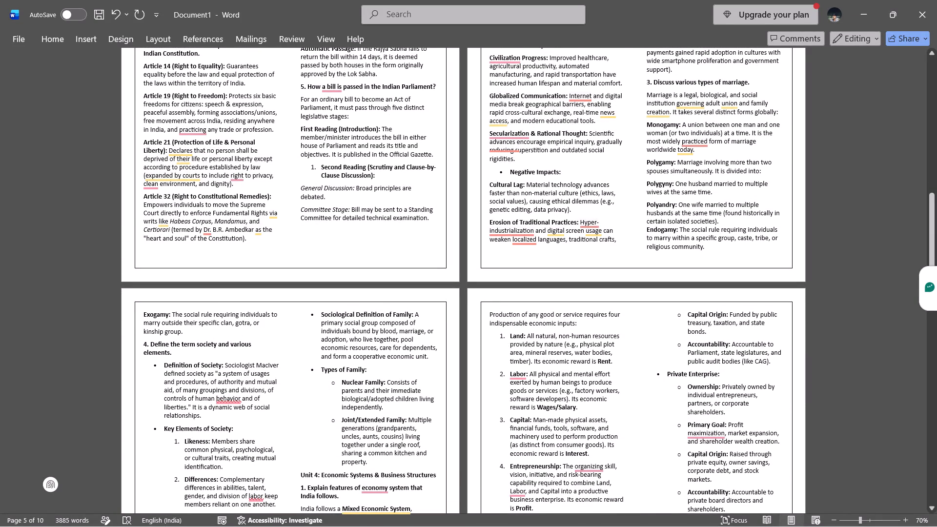
Remove the bullet and indent from the Definition of Society point under question 4.
click(166, 362)
key(BackSpace)
key(BackSpace)
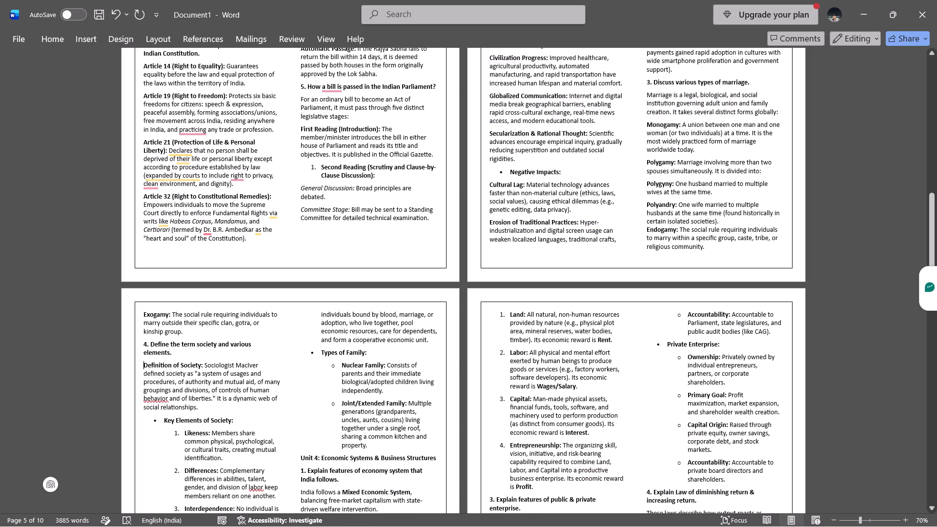
Remove the numbering and indents from the Likeness and Differences points under Key Elements of Society.
click(183, 433)
key(BackSpace)
key(BackSpace)
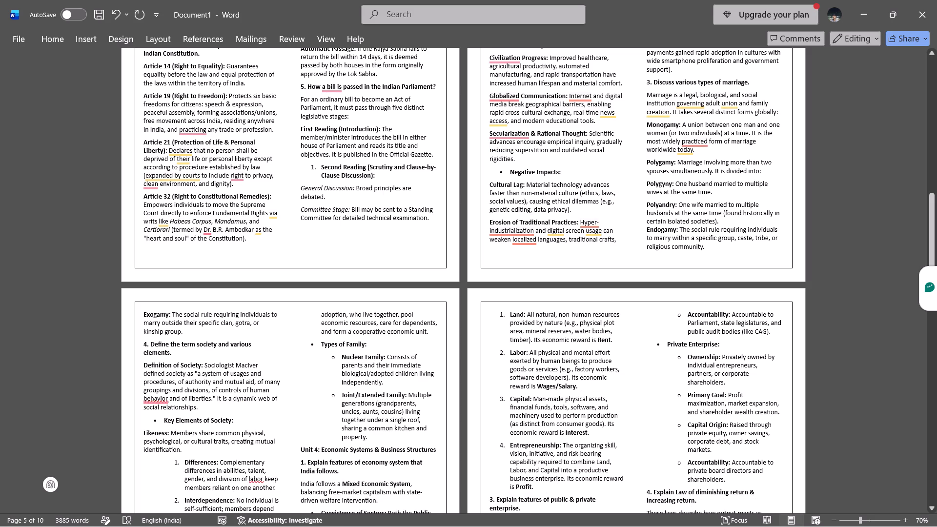
click(182, 467)
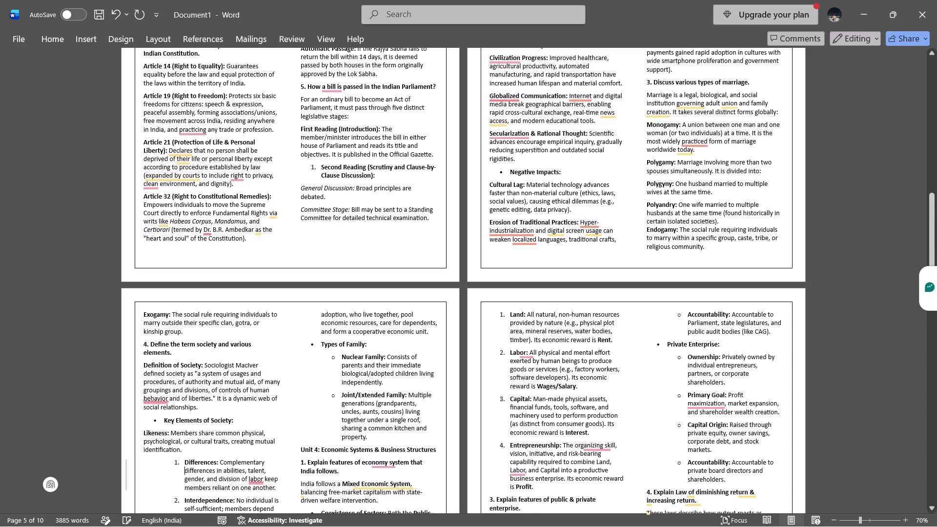
key(Up)
key(BackSpace)
key(BackSpace)
Remove the numbering and indents from the Interdependence, Cooperation and Conflict, and Social Control points under Key Elements of Society.
scroll(182, 467, down, 1)
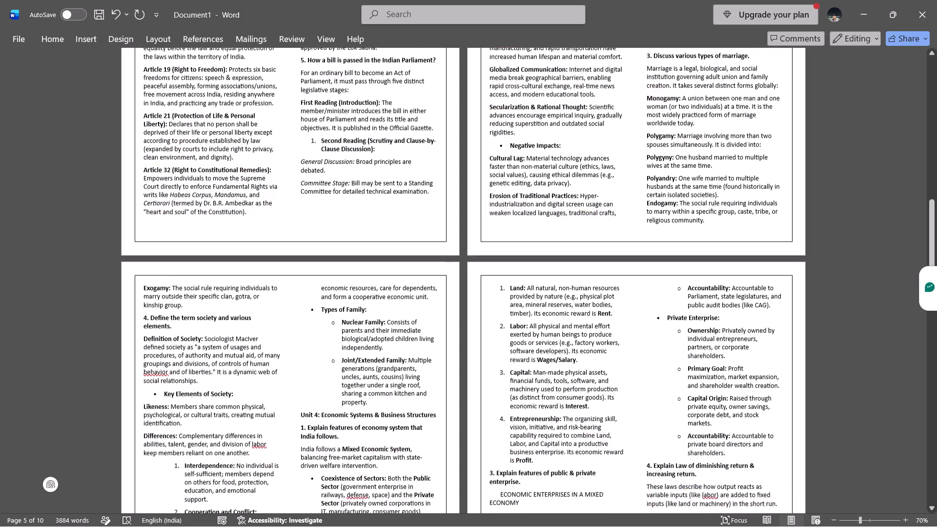
scroll(182, 467, down, 1)
click(182, 436)
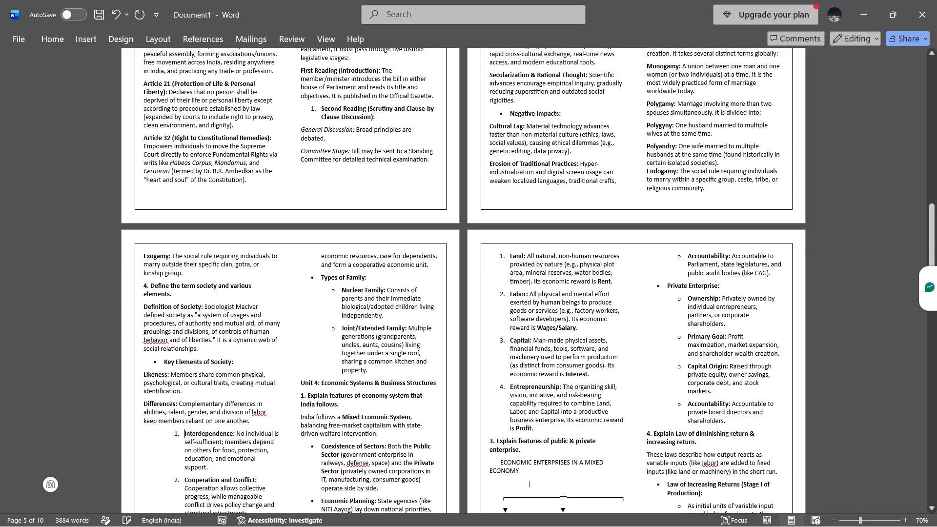
key(BackSpace)
key(BackSpace)
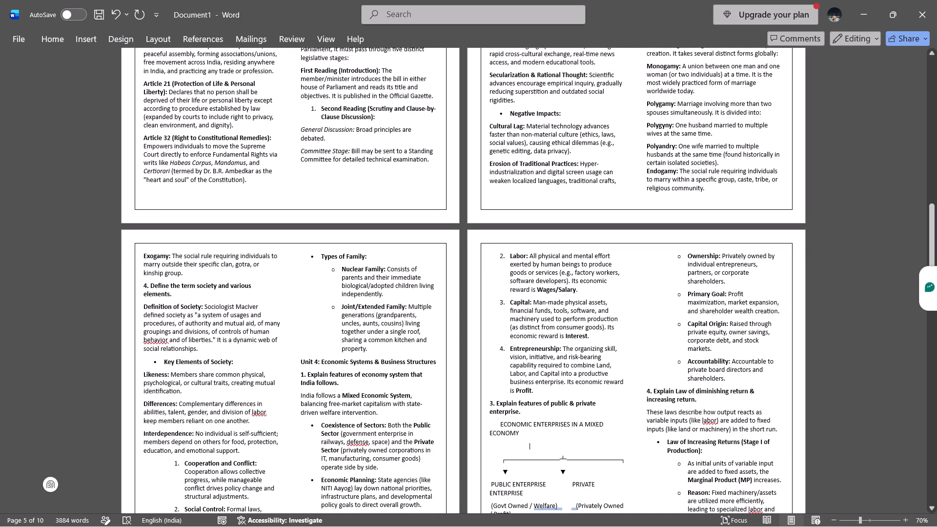
click(183, 463)
key(BackSpace)
key(BackSpace)
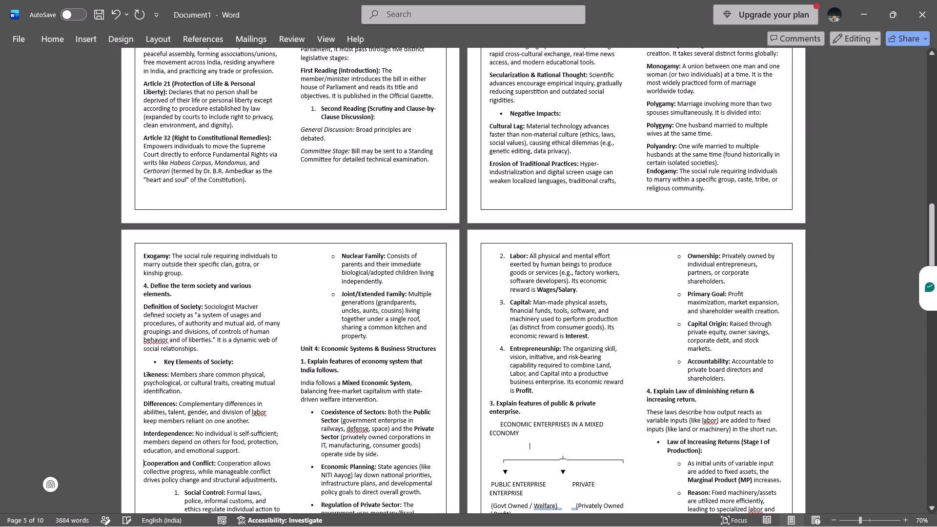
scroll(183, 463, down, 1)
click(183, 436)
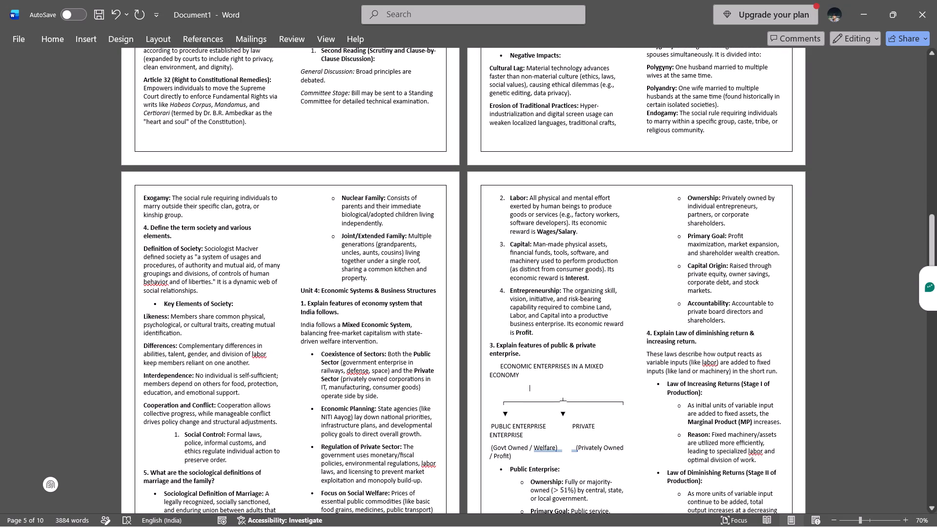
key(BackSpace)
key(BackSpace)
Remove the bullets and indents from the Sociological Definition of Marriage and Sociological Definition of Family points under question 5.
scroll(183, 436, down, 2)
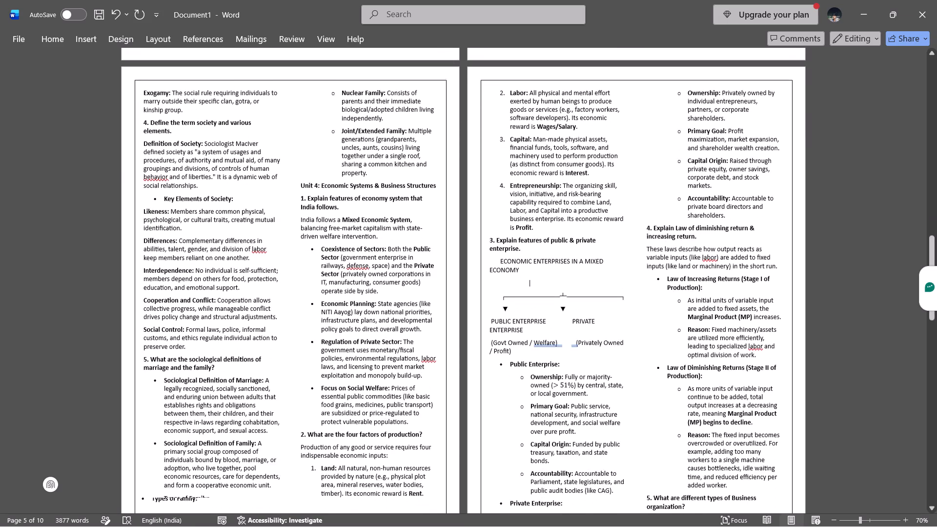
click(162, 367)
key(BackSpace)
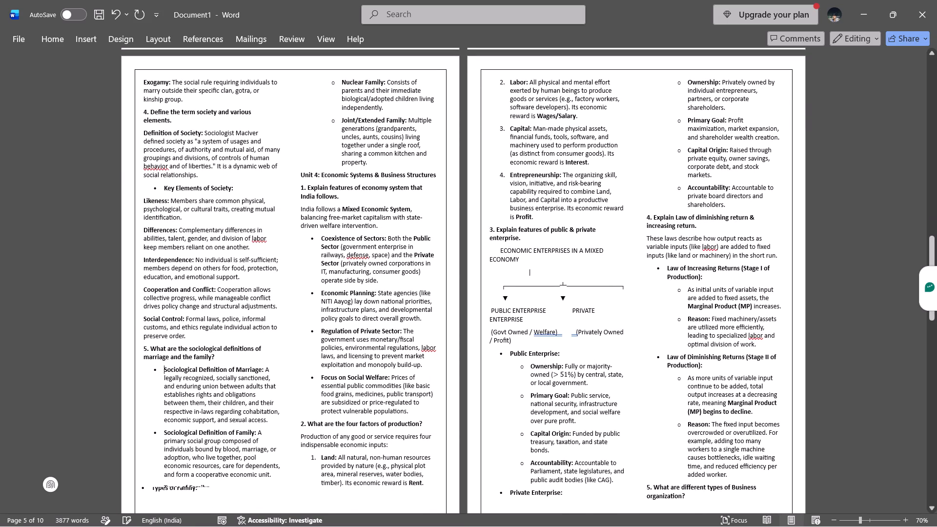
key(BackSpace)
click(163, 428)
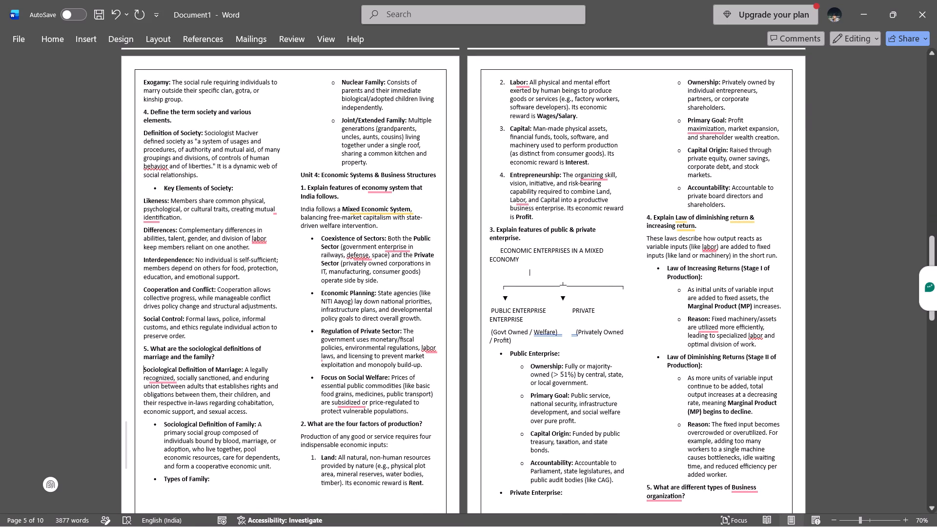
key(Up)
key(BackSpace)
key(BackSpace)
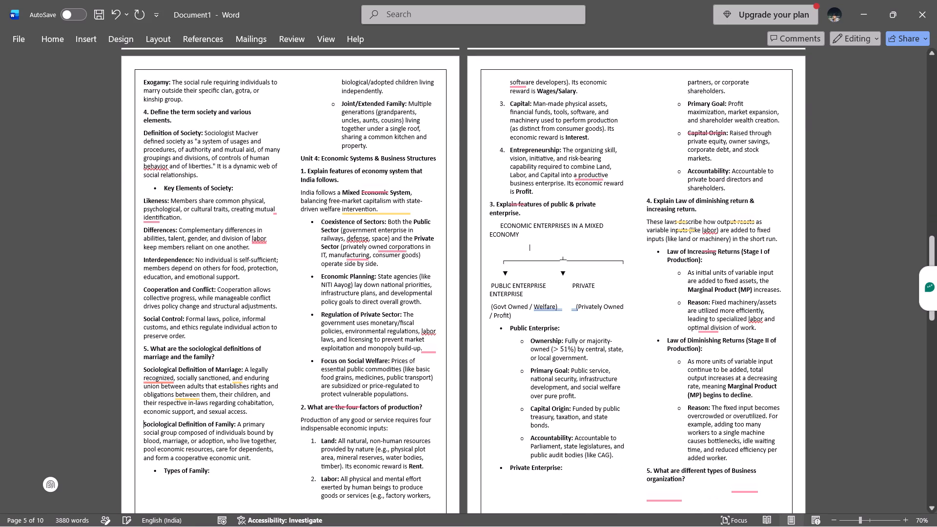
Merge the Nuclear Family point onto the Types of Family line under question 5, separating the two with spaces.
scroll(163, 428, down, 1)
click(185, 431)
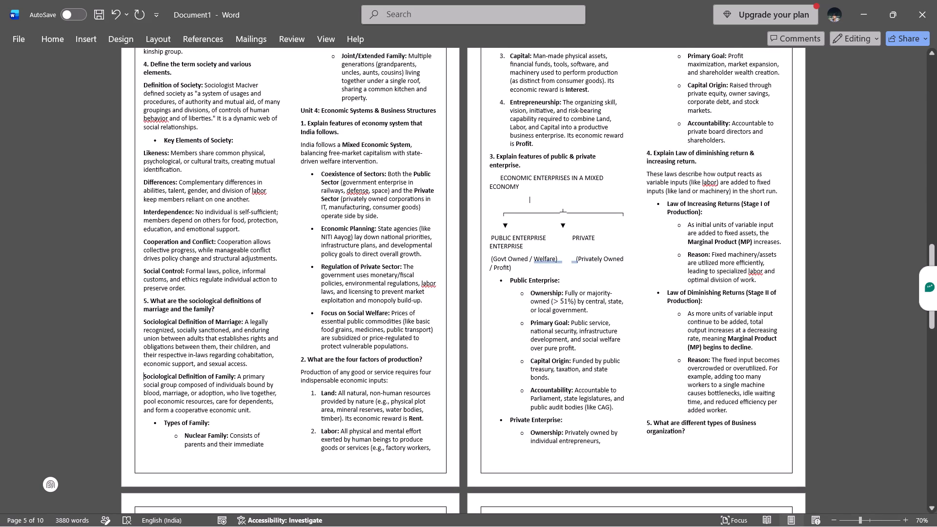
key(BackSpace)
key(BackSpace)
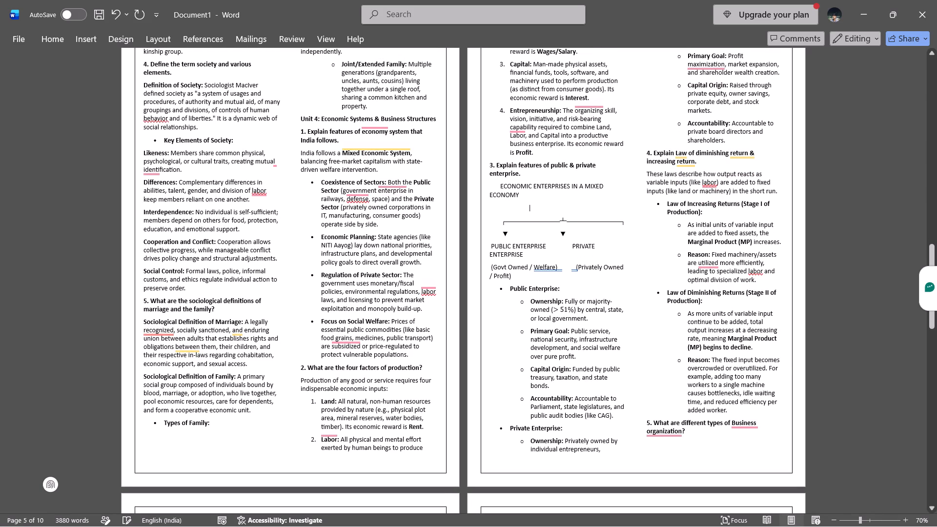
key(BackSpace)
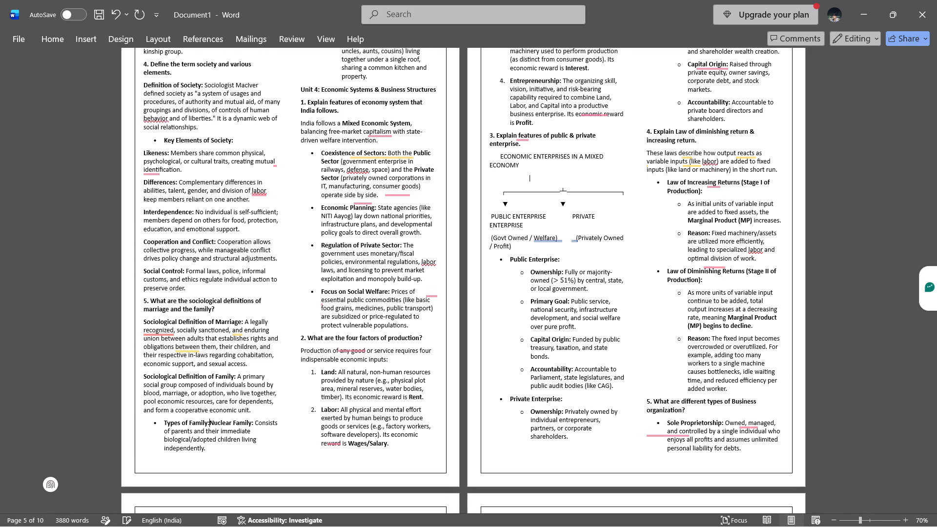
key(space)
key(space)
key(space)
key(space)
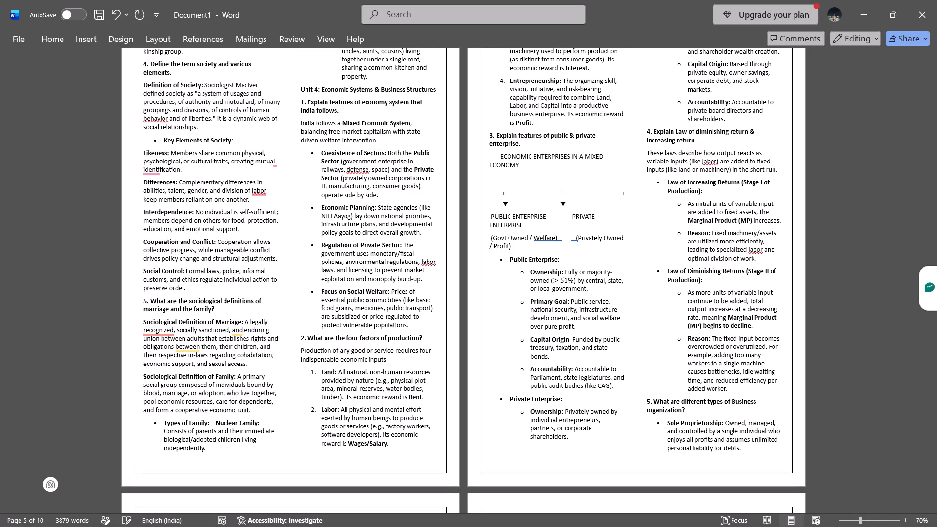
Remove the bullets and indents from the Institutional & Administrative Bottlenecks and Technological Deficit points under Obstacles of Economic Growth.
scroll(357, 312, down, 4)
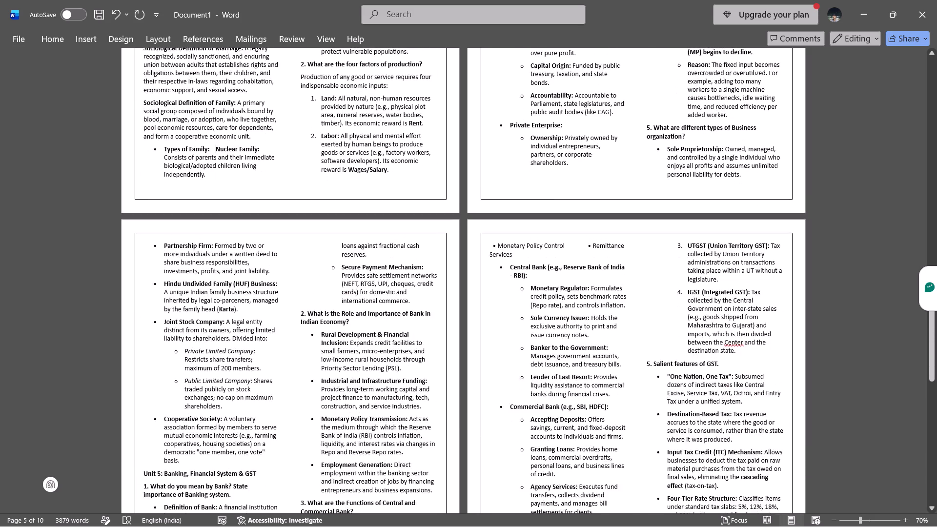
scroll(357, 312, down, 8)
scroll(357, 312, up, 1)
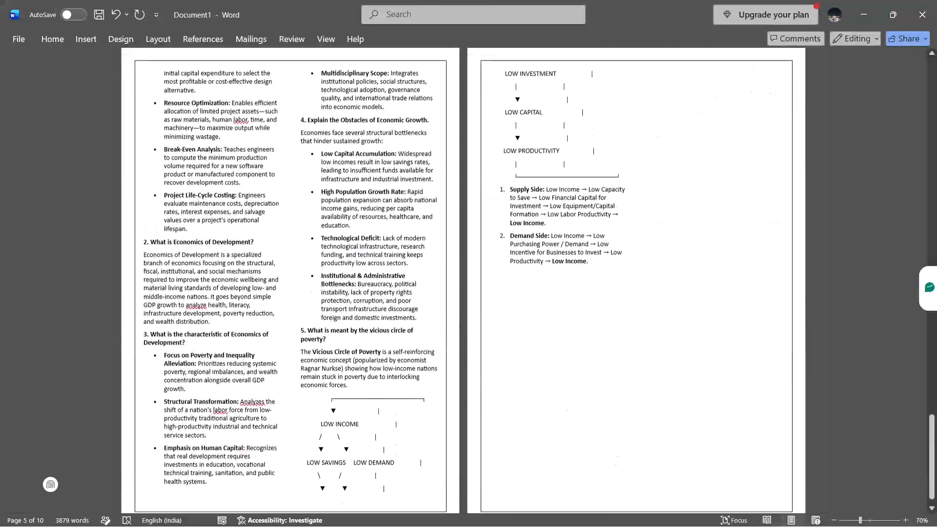
scroll(357, 312, up, 2)
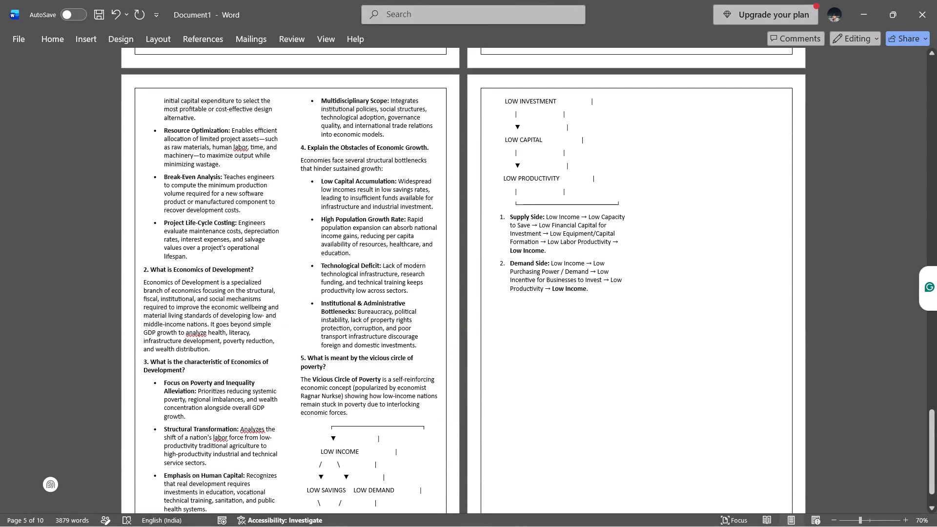
click(315, 305)
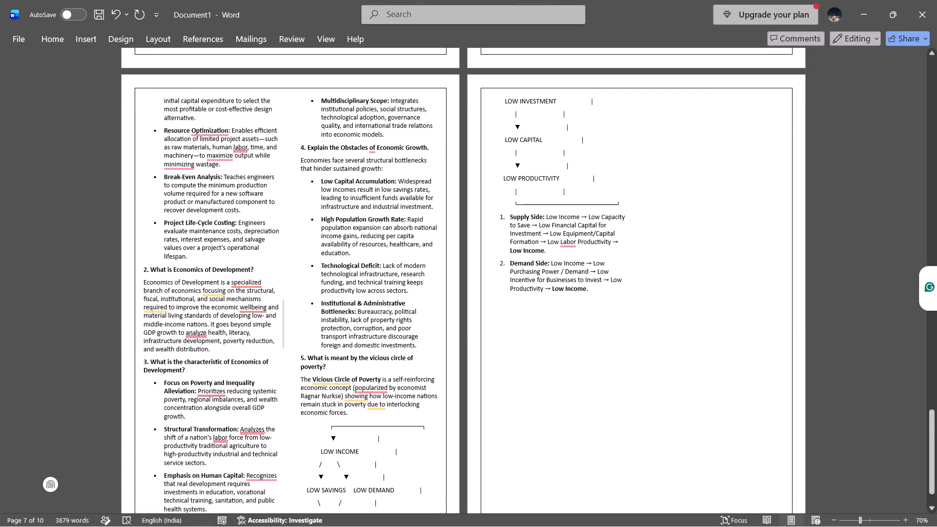
key(BackSpace)
key(BackSpace)
key(BackSpace)
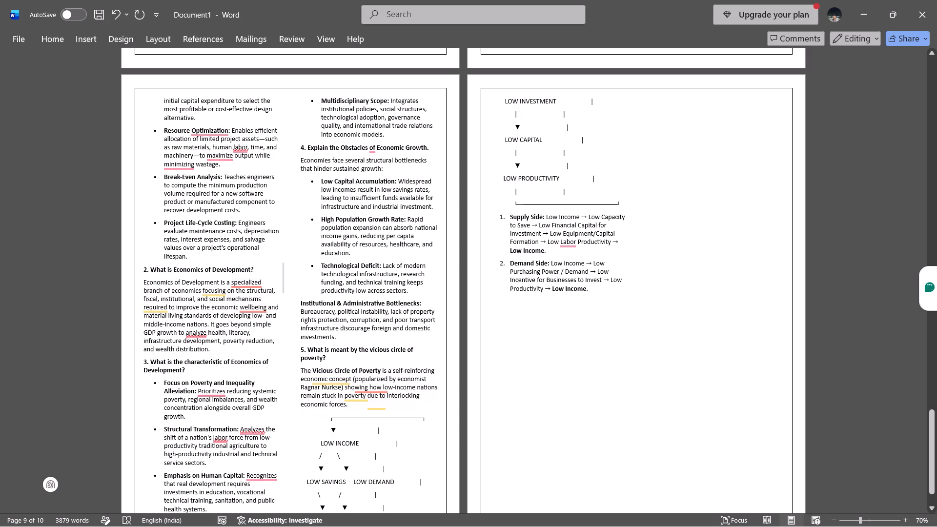
click(318, 264)
key(BackSpace)
key(BackSpace)
key(BackSpace)
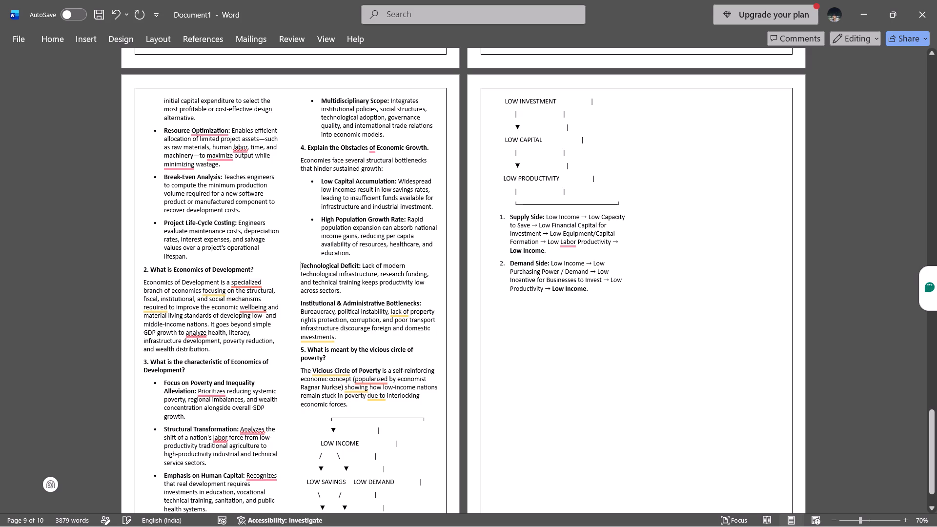
click(318, 186)
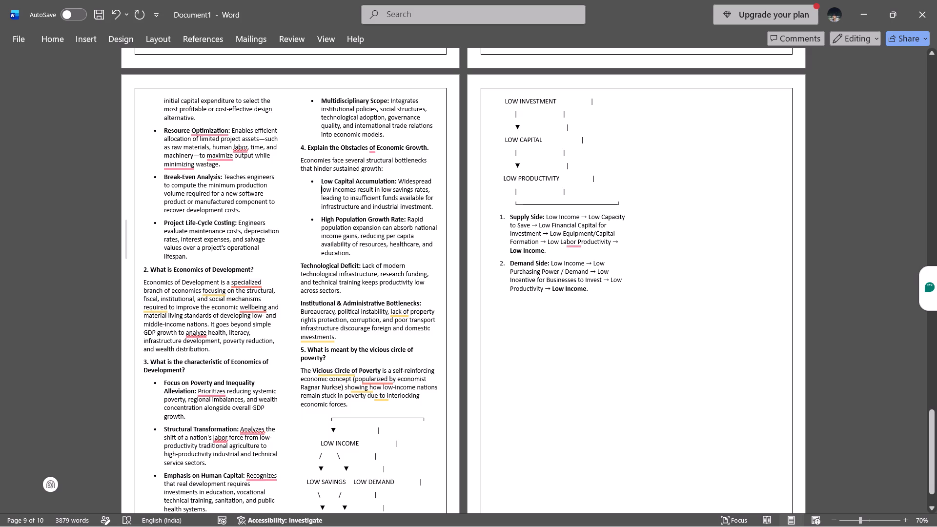
Remove the bullets and indents from the Project Life-Cycle Costing and Break-Even Analysis points under Unit 6 question 1.
click(162, 223)
key(BackSpace)
key(BackSpace)
key(BackSpace)
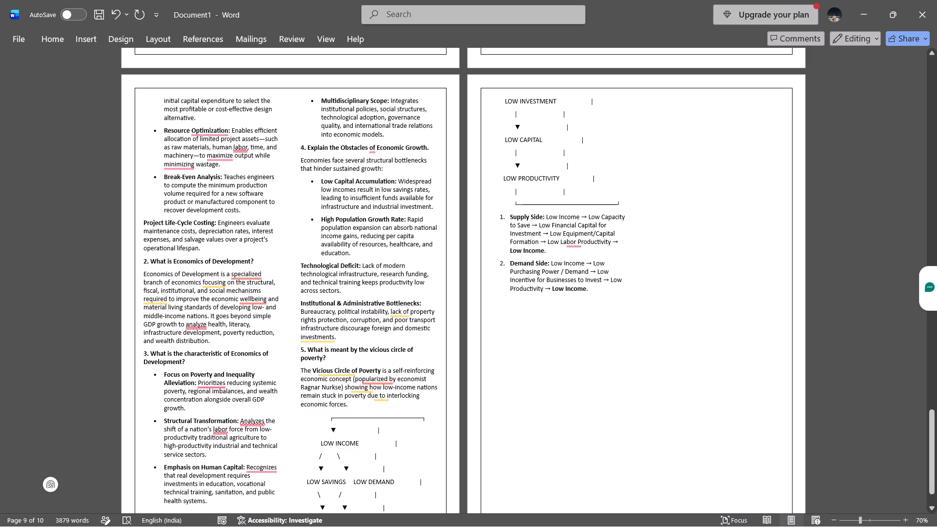
click(158, 173)
key(BackSpace)
key(BackSpace)
key(BackSpace)
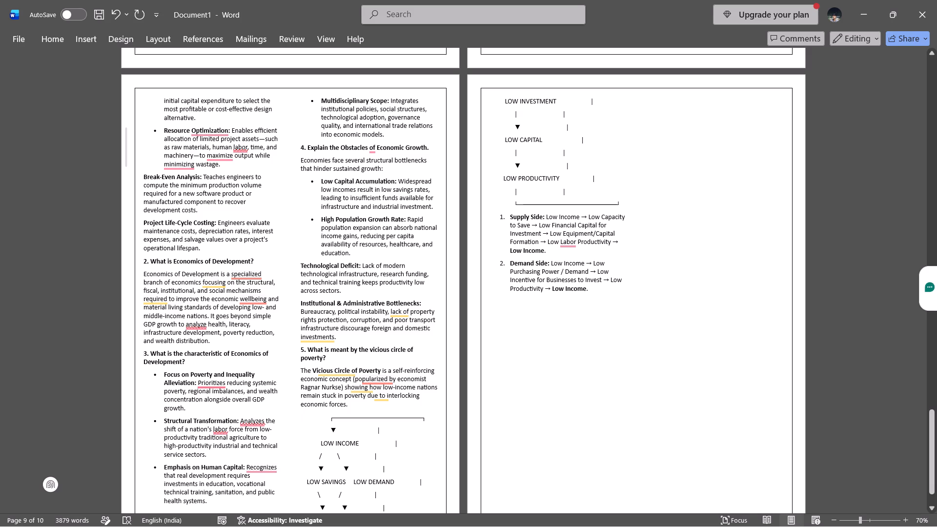
Remove the bullets and indents from the Resource Optimization and Cost-Benefit Analysis points under Unit 6 question 1.
click(161, 126)
key(BackSpace)
key(BackSpace)
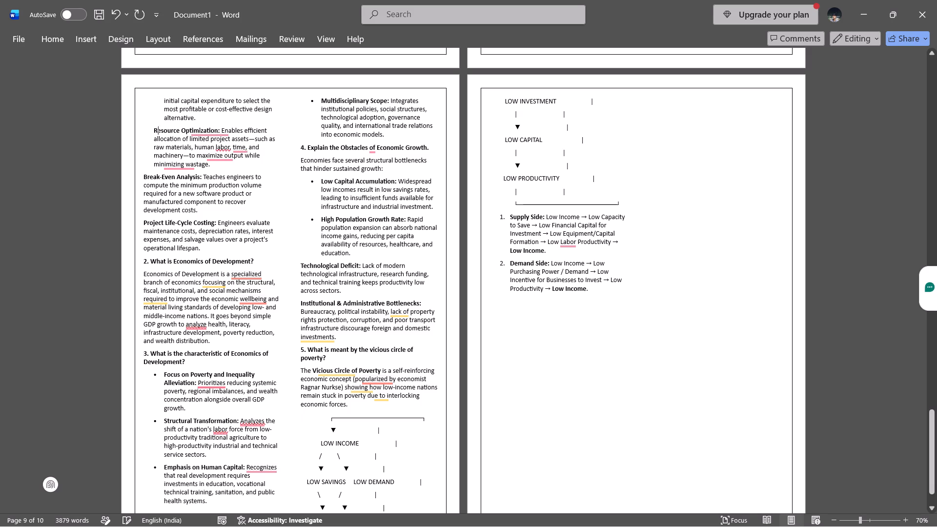
key(BackSpace)
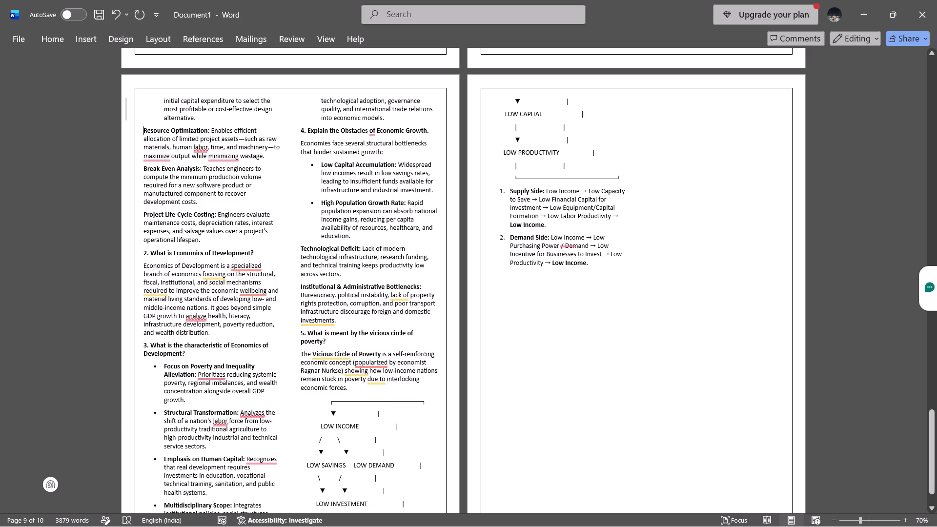
scroll(161, 101, up, 3)
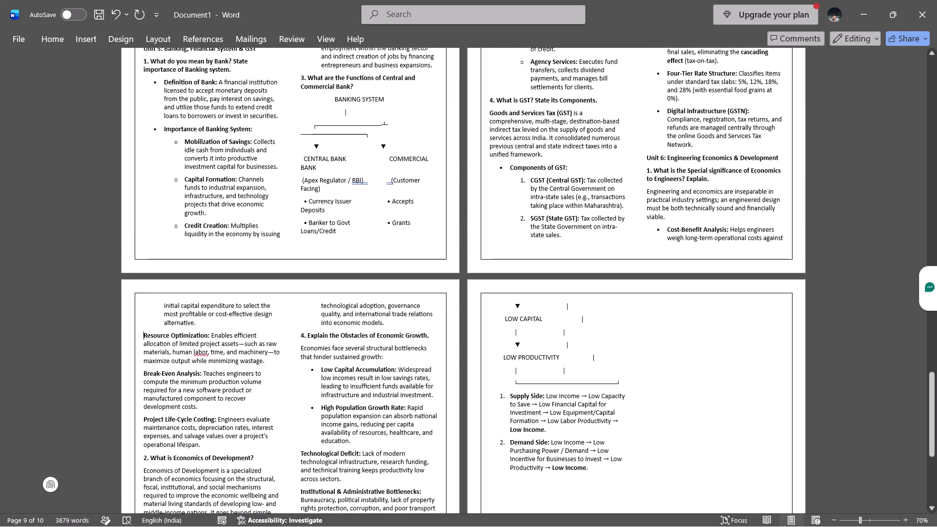
click(663, 232)
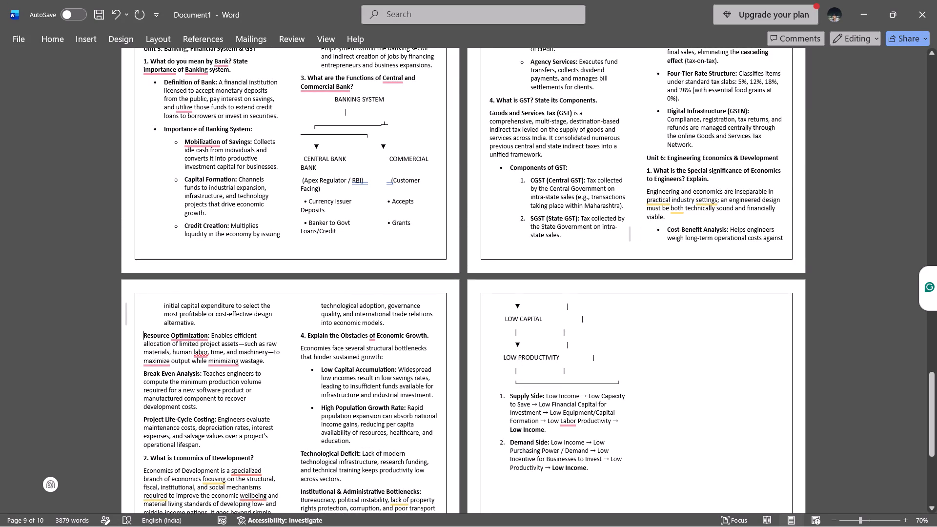
key(BackSpace)
key(BackSpace)
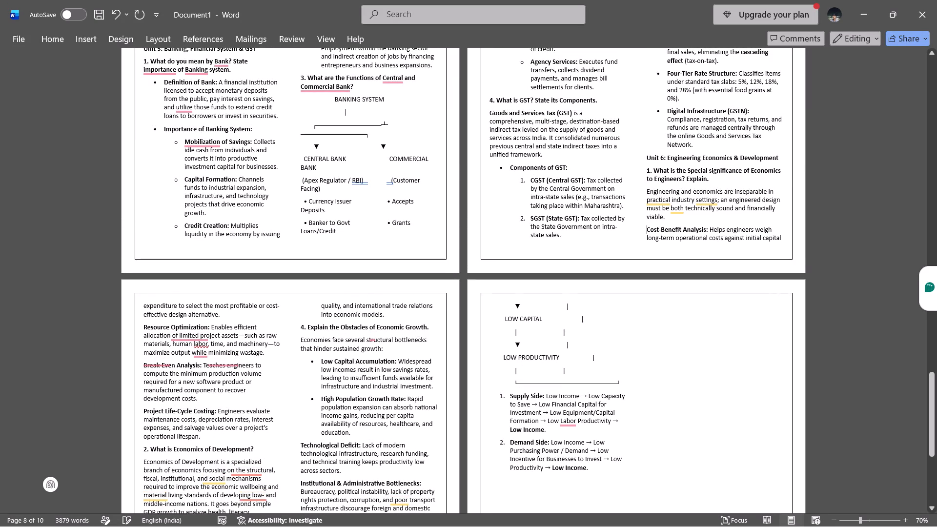
Remove the Credit Creation bullet under Importance of Banking System and join its text to the end of the Capital Formation point.
scroll(663, 232, up, 1)
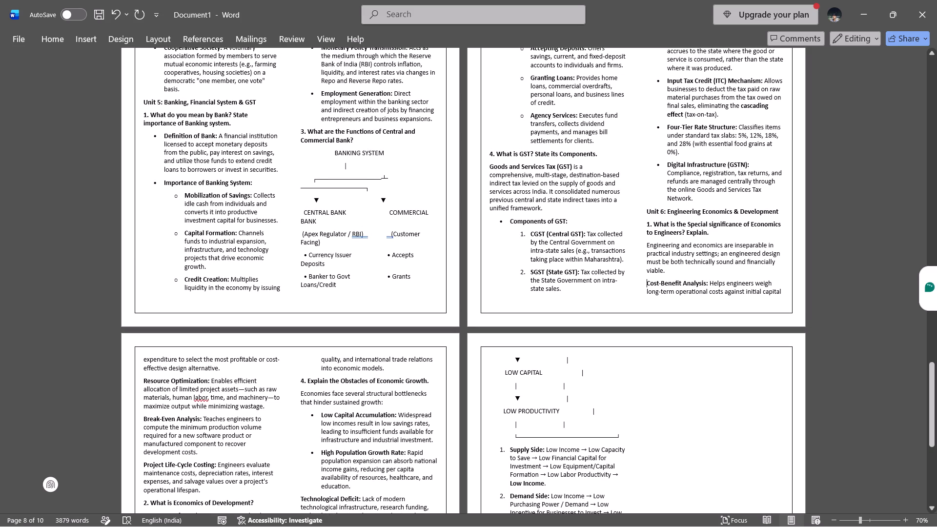
click(180, 281)
key(BackSpace)
key(BackSpace)
key(bracketright)
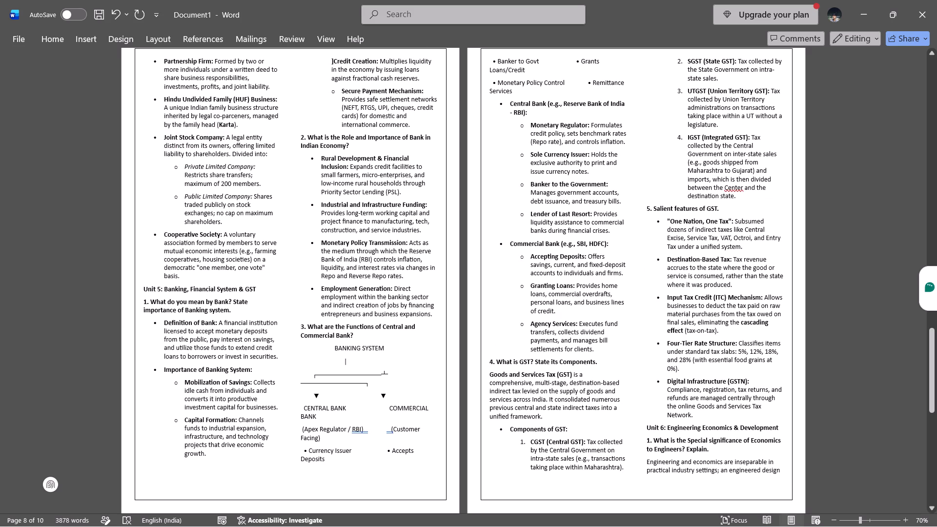
key(ctrl+z)
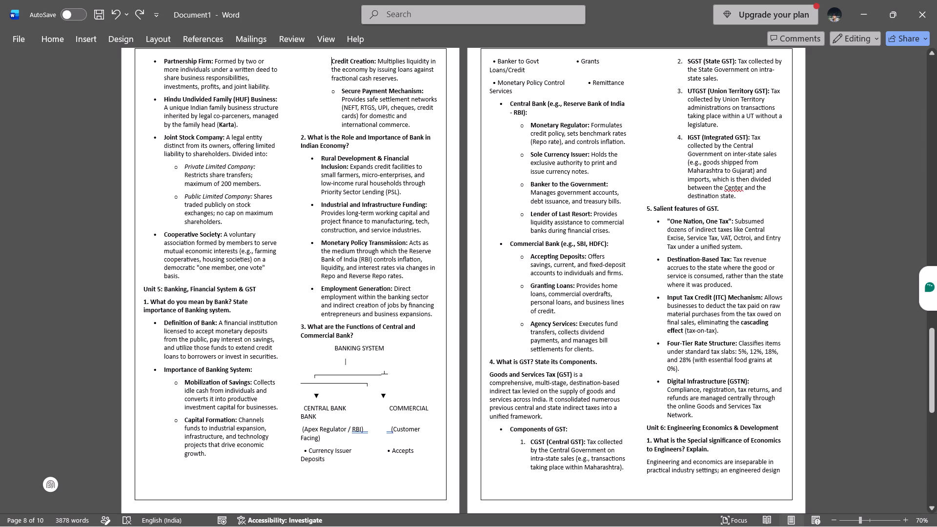
key(ctrl+z)
key(BackSpace)
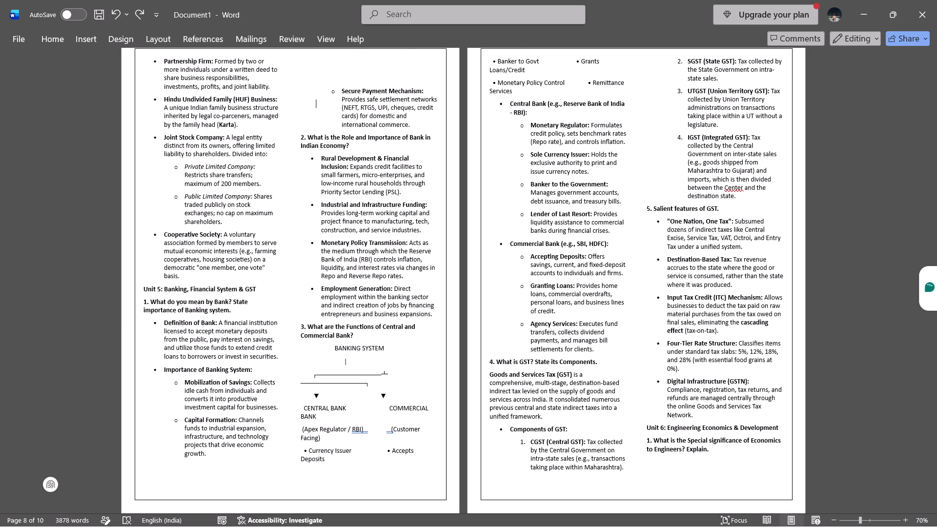
key(BackSpace)
key(BackSpace)
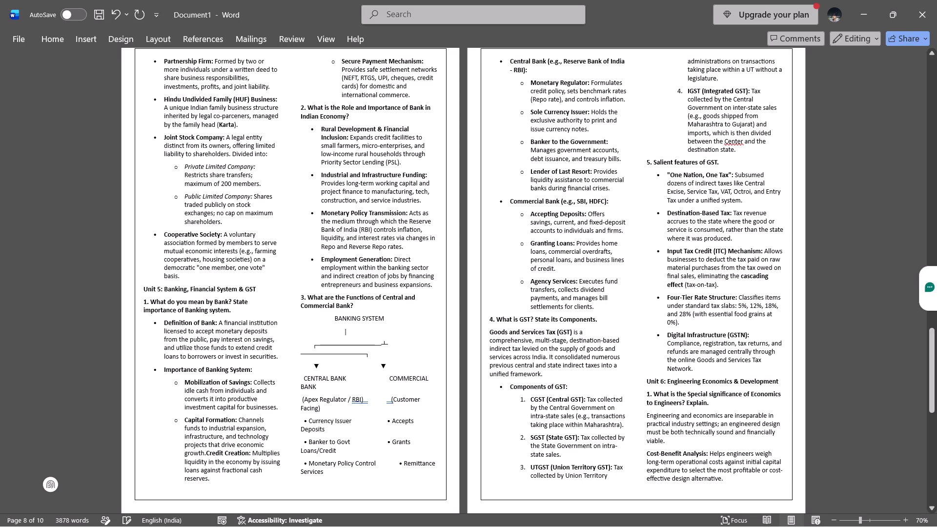
Remove the bullets and indents from the Capital Formation, Mobilization of Savings and Definition of Bank points under Unit 5 question 1.
click(179, 418)
key(BackSpace)
key(BackSpace)
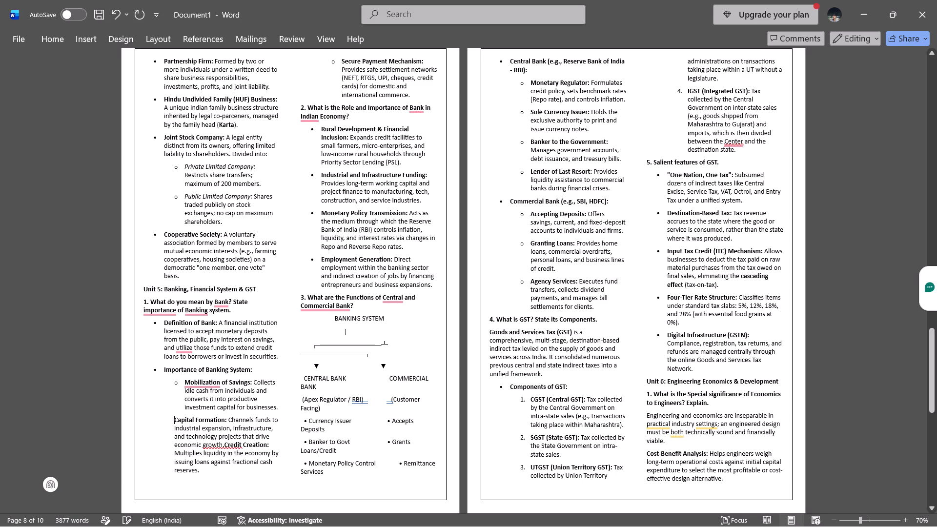
key(BackSpace)
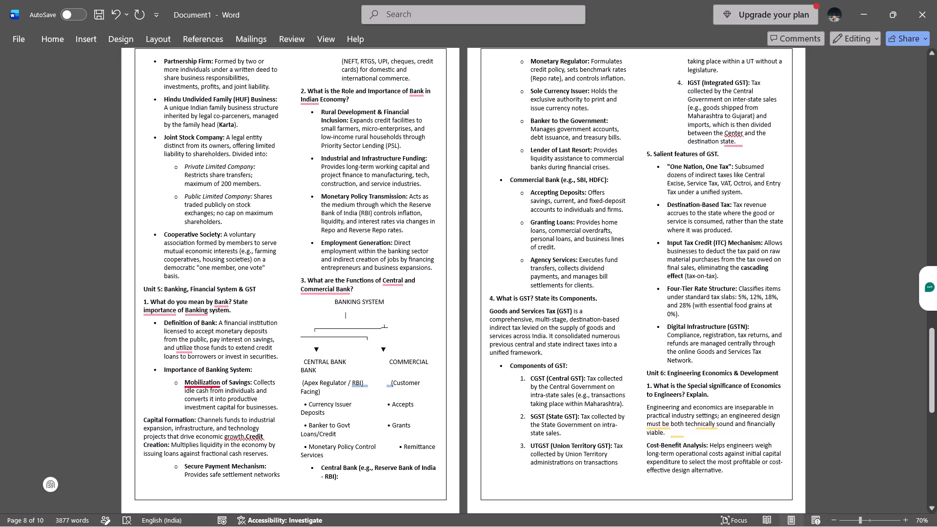
click(180, 385)
key(BackSpace)
key(BackSpace)
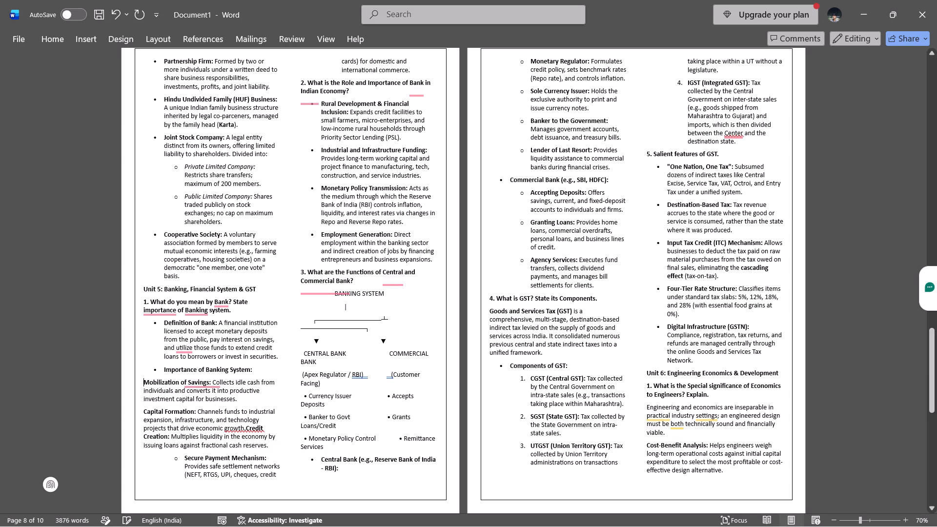
click(163, 323)
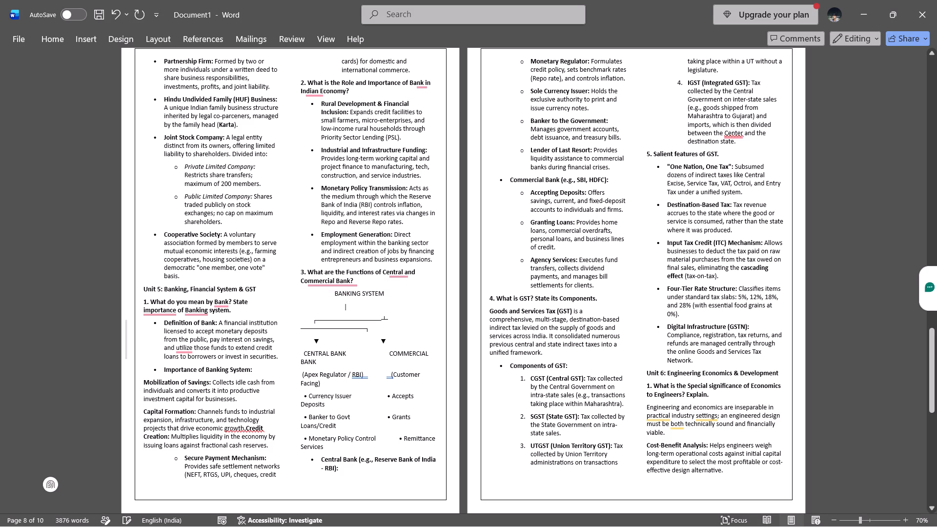
key(BackSpace)
key(BackSpace)
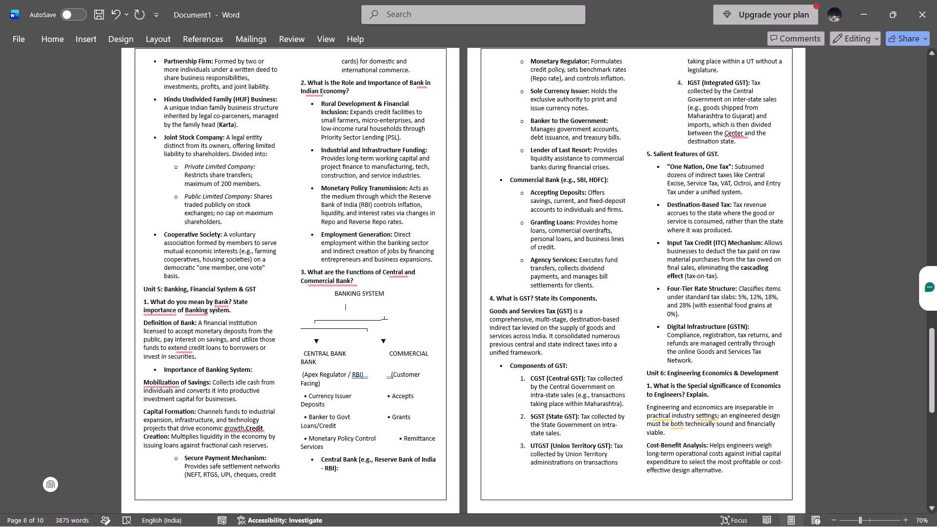
Remove the bullets and indents from the Joint Stock Company, Hindu Undivided Family and Partnership Firm points under Unit 4 question 5.
scroll(163, 323, up, 1)
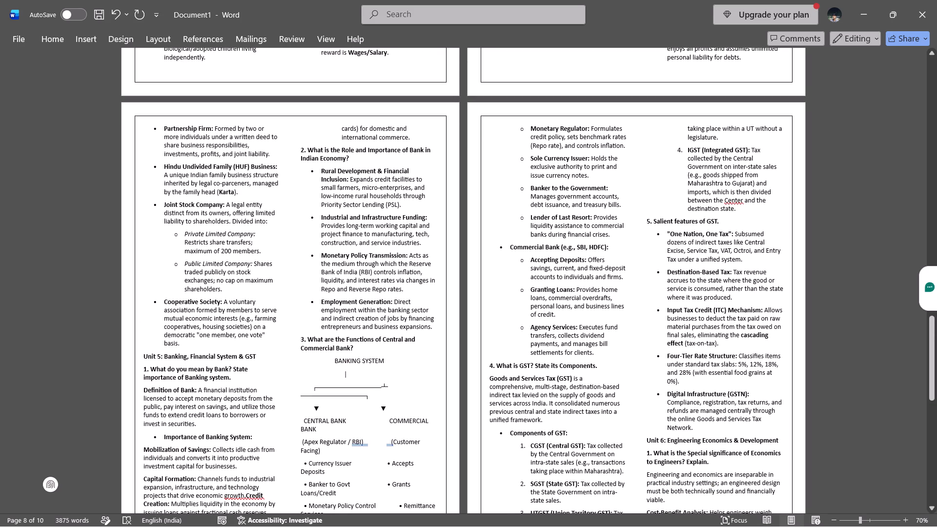
click(161, 203)
key(BackSpace)
key(BackSpace)
key(BackSpace)
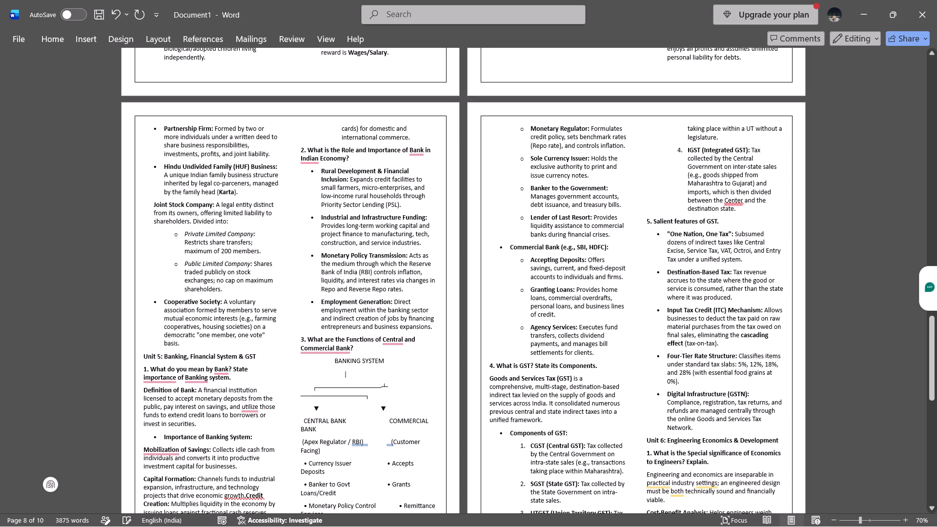
click(162, 165)
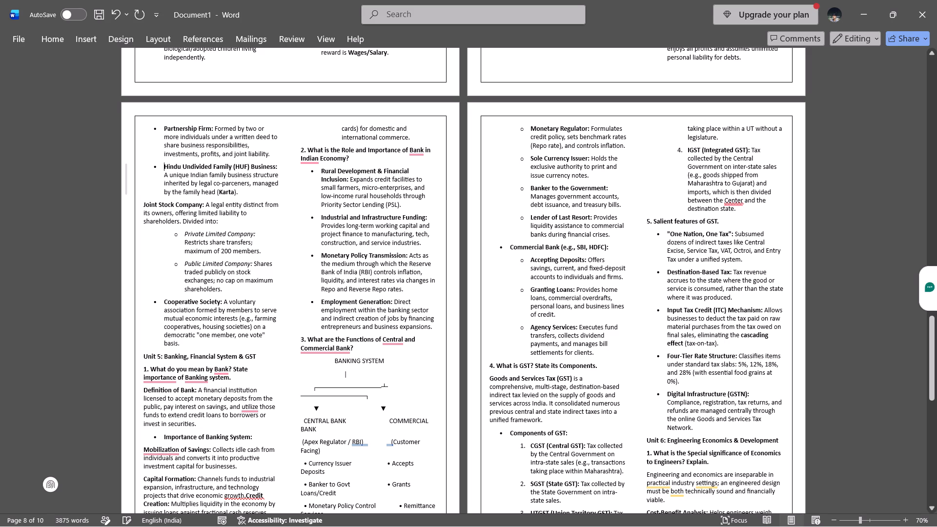
key(BackSpace)
key(BackSpace)
key(BackSpace)
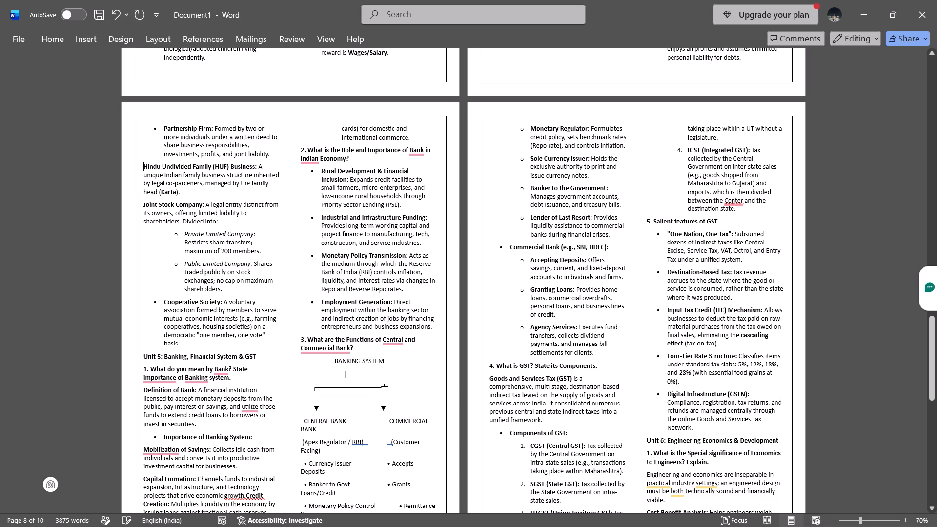
click(163, 129)
key(BackSpace)
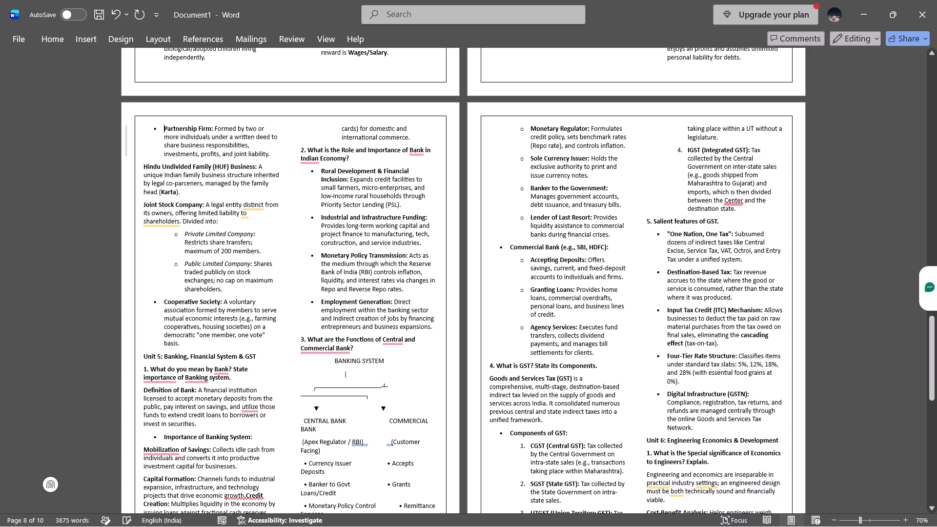
key(BackSpace)
key(BackSpace)
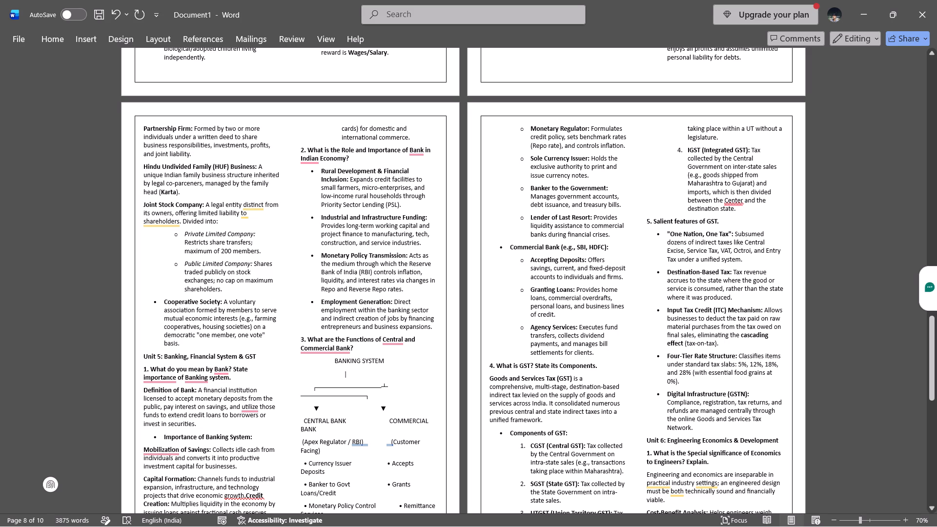
Remove the numbering and indents from the Land and Labor points under Unit 4 question 2 on factors of production.
scroll(290, 169, up, 2)
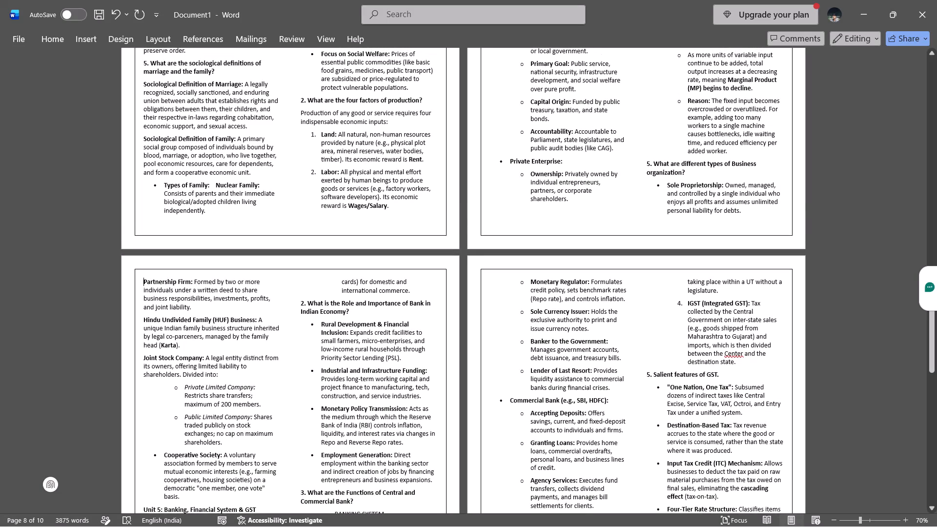
click(318, 140)
key(Up)
key(BackSpace)
key(BackSpace)
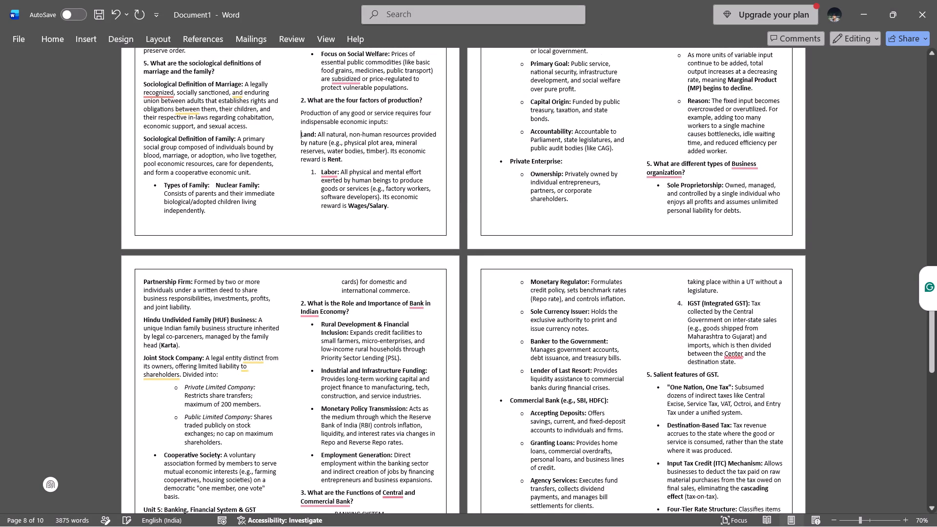
click(320, 171)
key(BackSpace)
key(BackSpace)
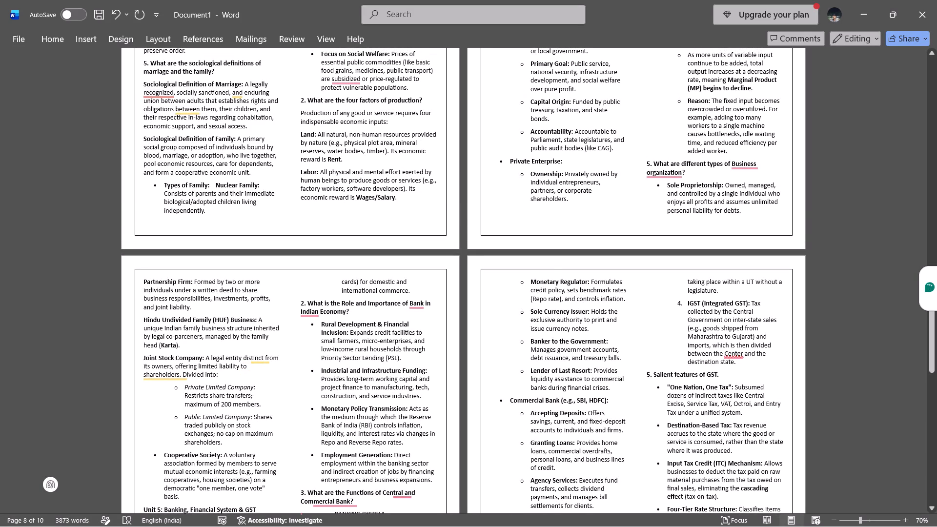
Flatten the Capital Origin and Ownership points under Public Enterprise into unindented paragraphs without bullets, keeping Ownership separate from the heading.
scroll(320, 171, up, 1)
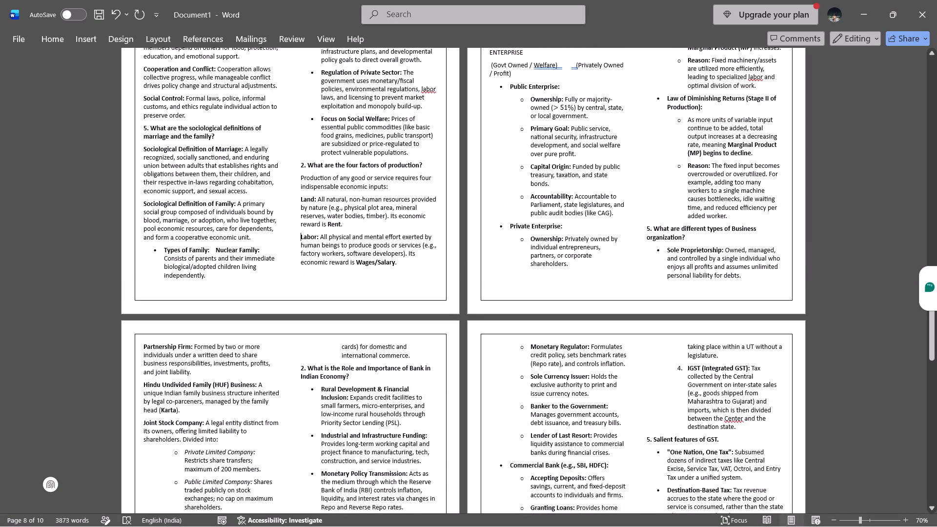
click(526, 171)
key(Up)
key(BackSpace)
key(BackSpace)
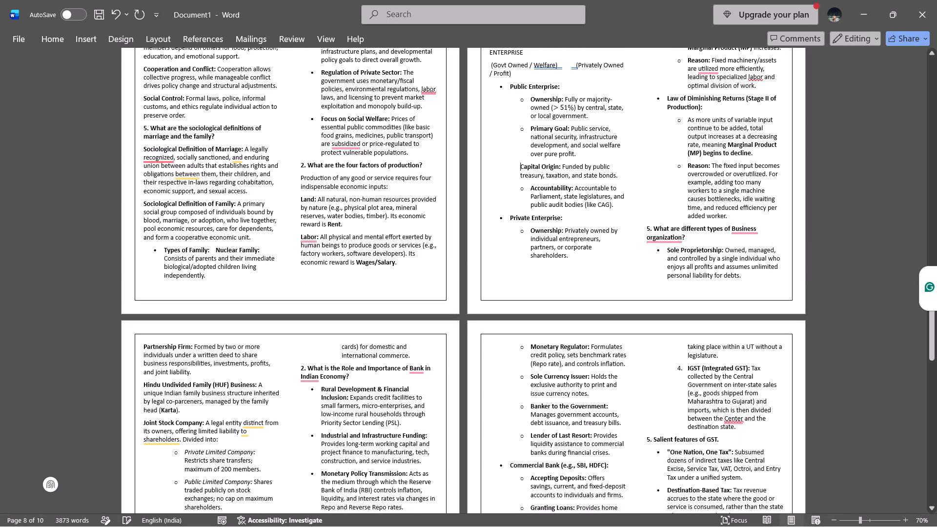
key(BackSpace)
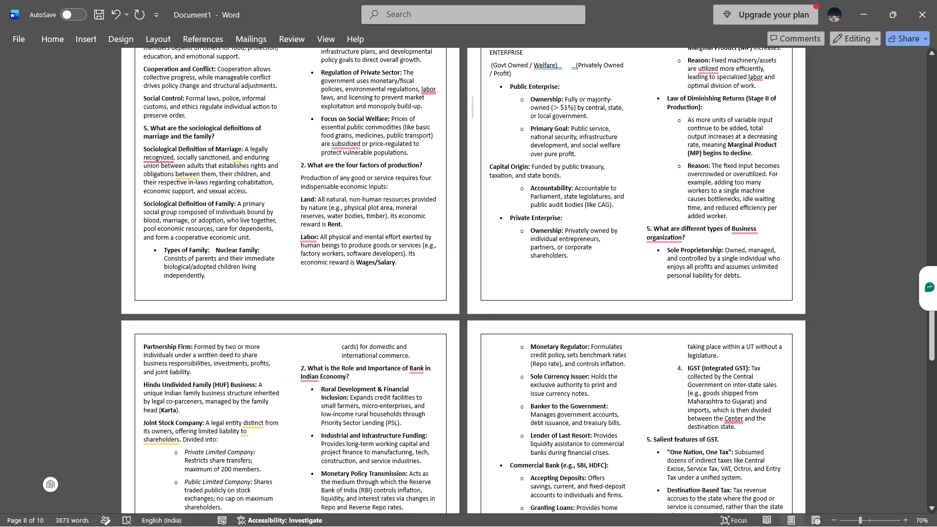
click(526, 100)
key(BackSpace)
key(BackSpace)
key(BackSpace)
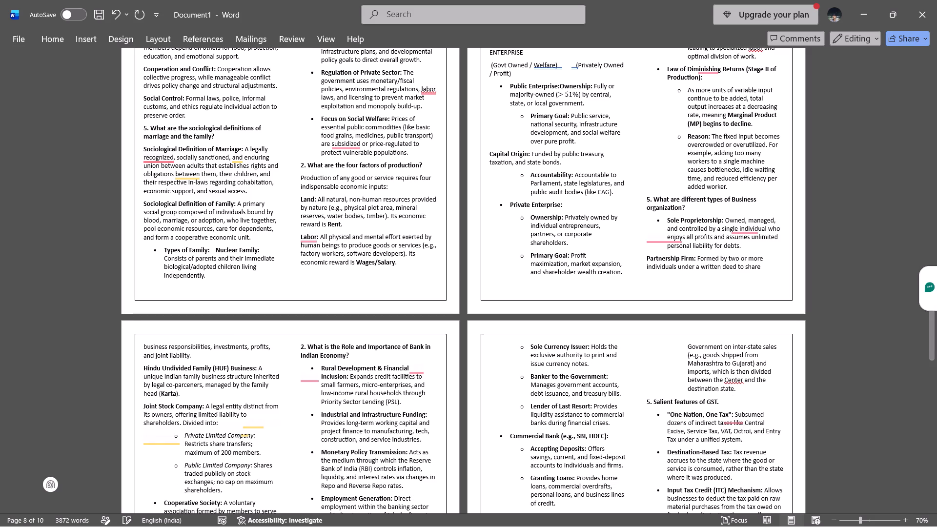
key(ctrl+z)
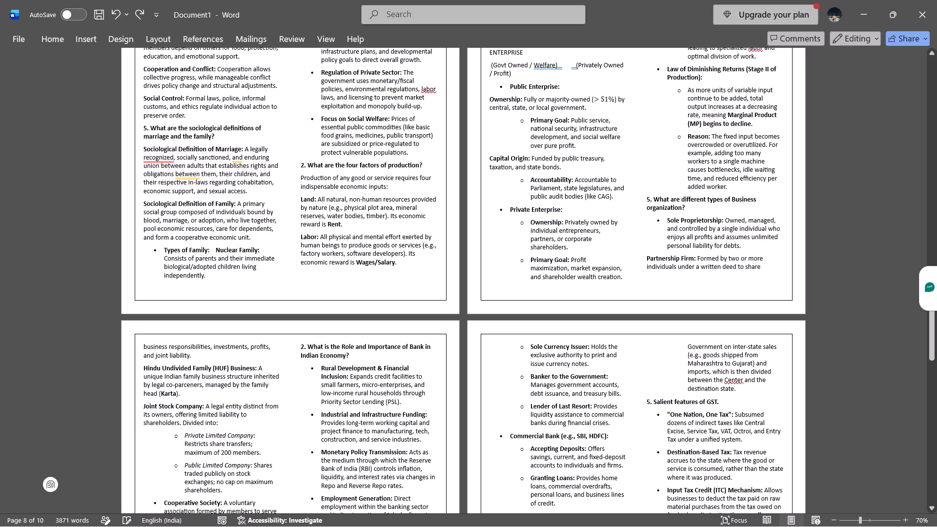
Remove the bullets and indents from both points under Law of Diminishing Returns in Unit 4 question 4.
click(684, 135)
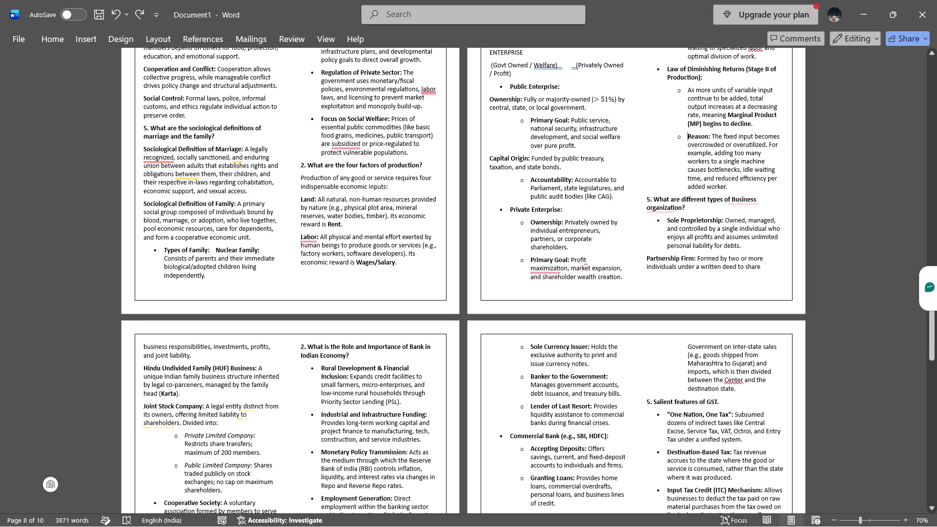
key(BackSpace)
key(BackSpace)
key(BackSpace)
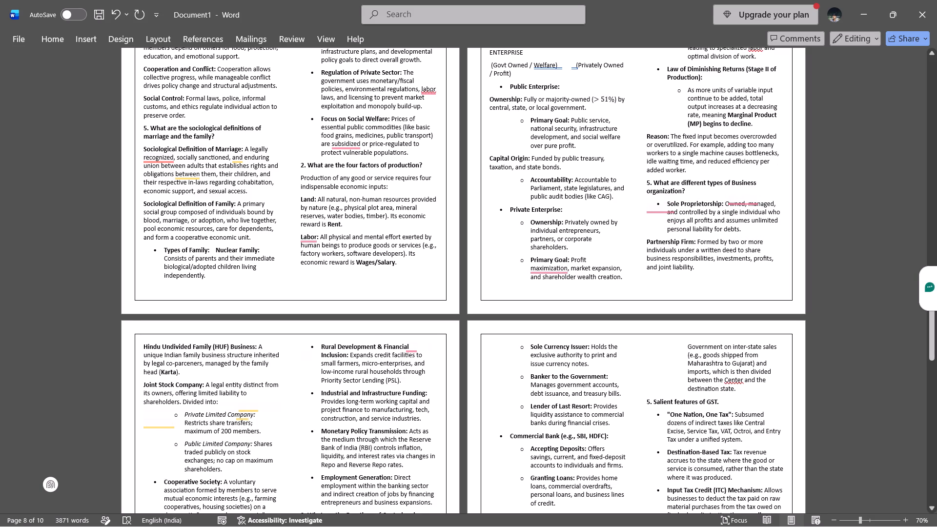
click(685, 89)
key(BackSpace)
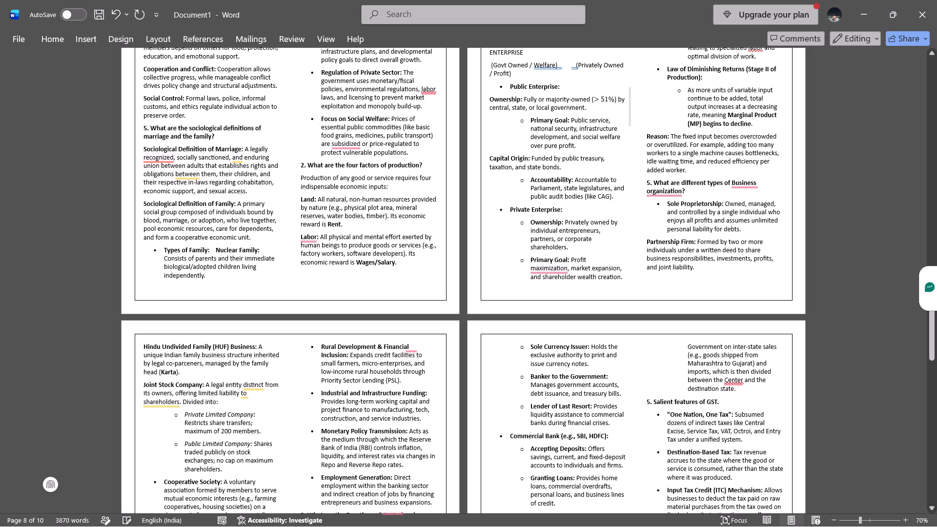
key(BackSpace)
Remove the bullets and indents from both points under Law of Increasing Returns in Unit 4 question 4.
scroll(685, 89, up, 1)
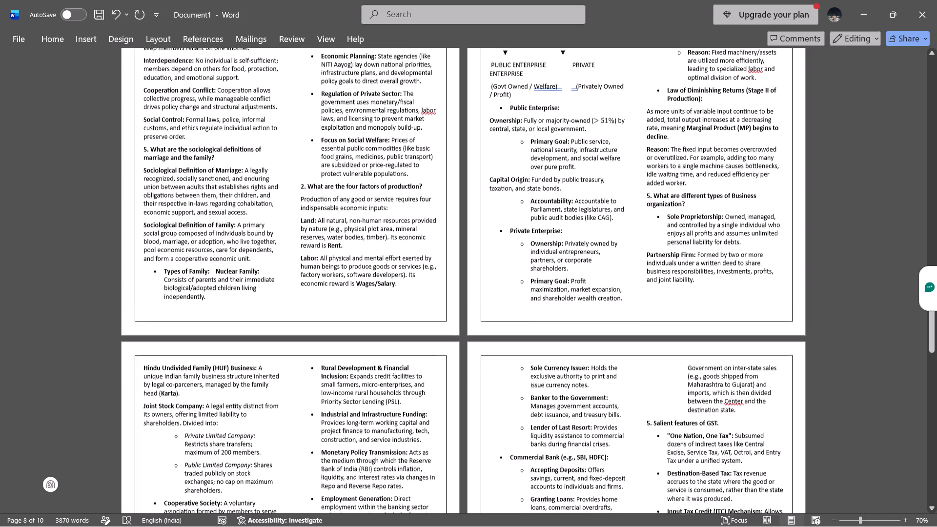
scroll(685, 89, up, 2)
click(686, 122)
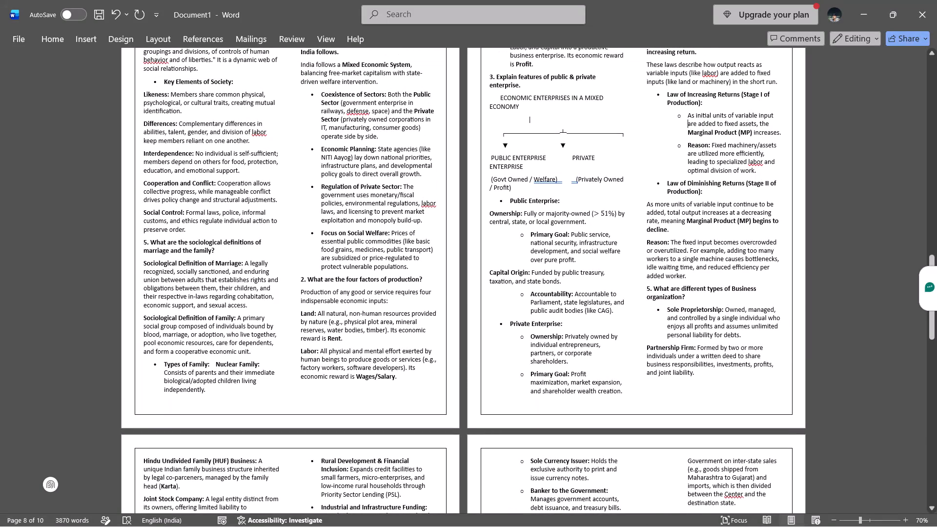
key(Up)
key(BackSpace)
key(BackSpace)
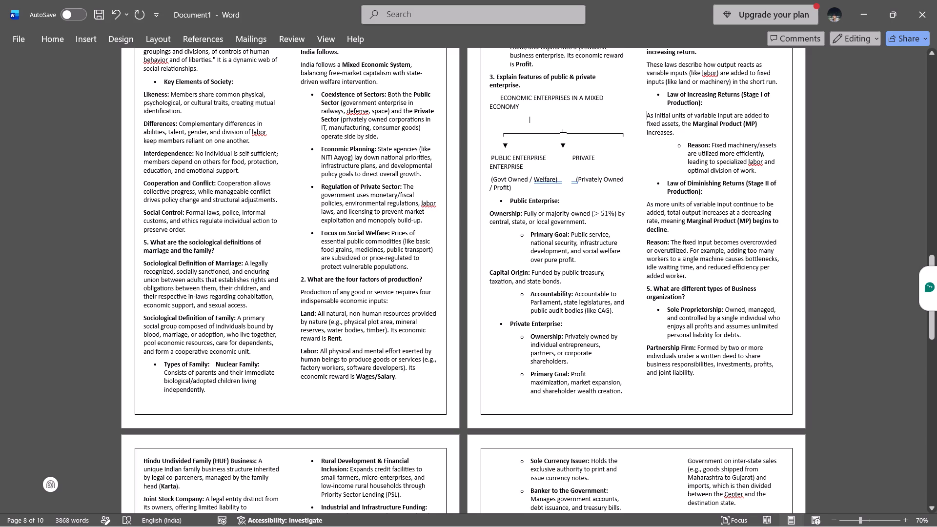
click(684, 141)
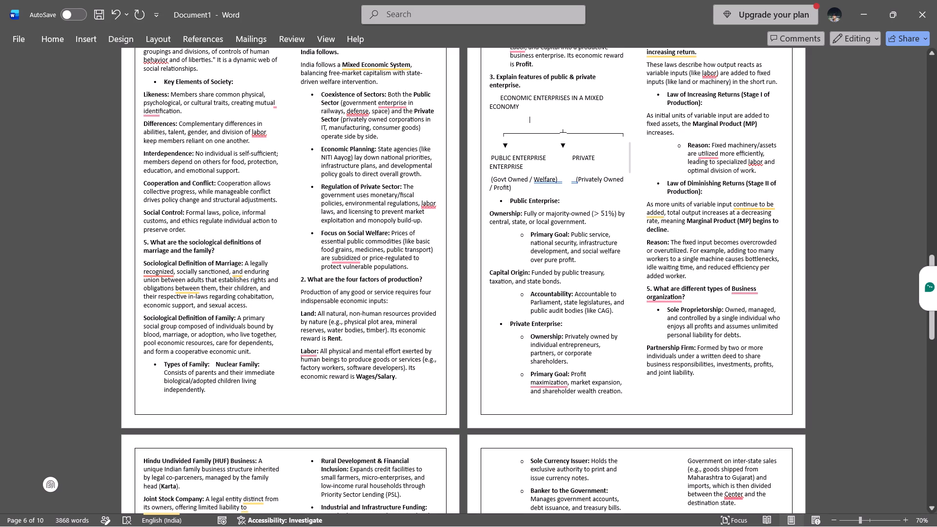
click(686, 144)
key(BackSpace)
key(BackSpace)
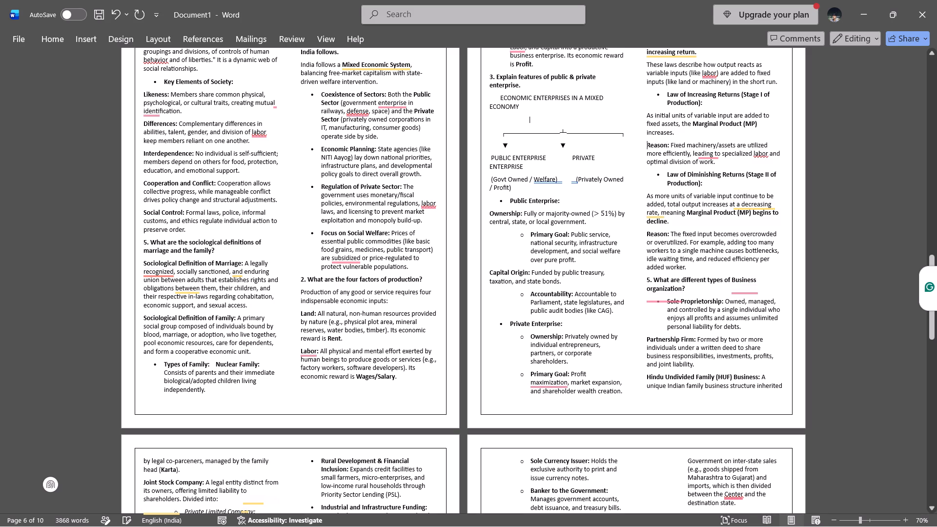
Remove the bullets and indents from the Employment Generation and Monetary Policy Transmission points under Unit 5 question 2.
scroll(686, 144, down, 9)
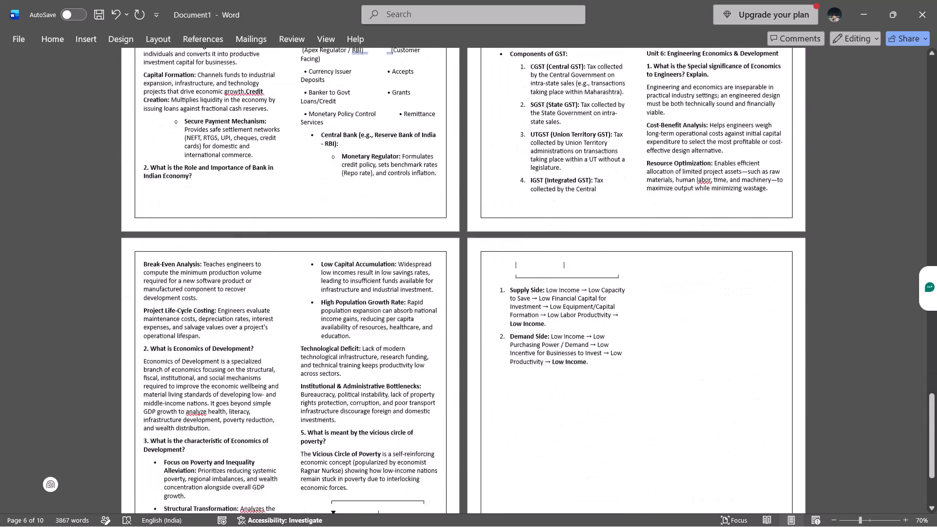
scroll(686, 144, down, 1)
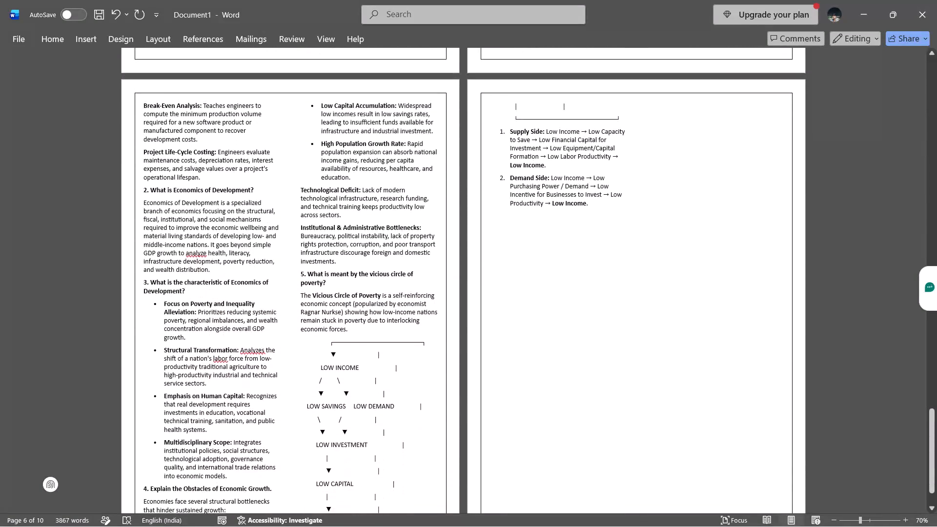
scroll(686, 144, down, 2)
scroll(686, 144, up, 8)
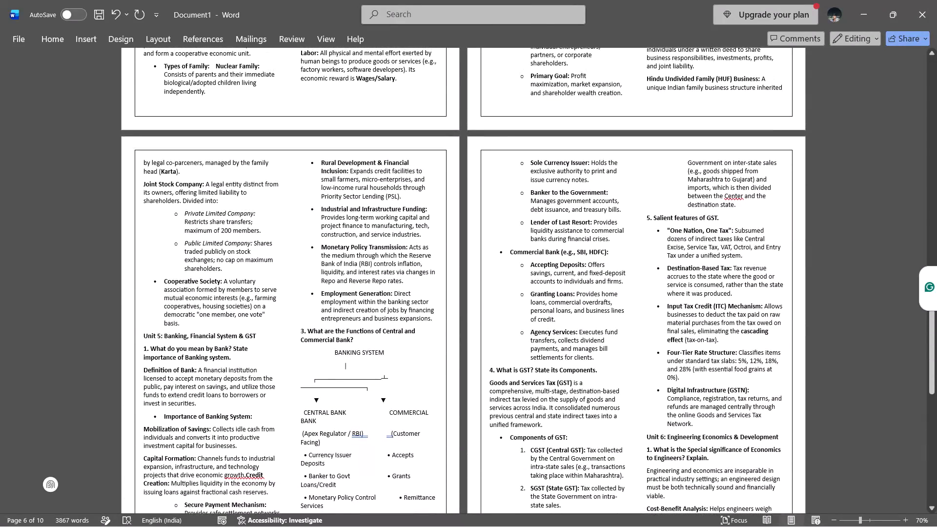
click(318, 294)
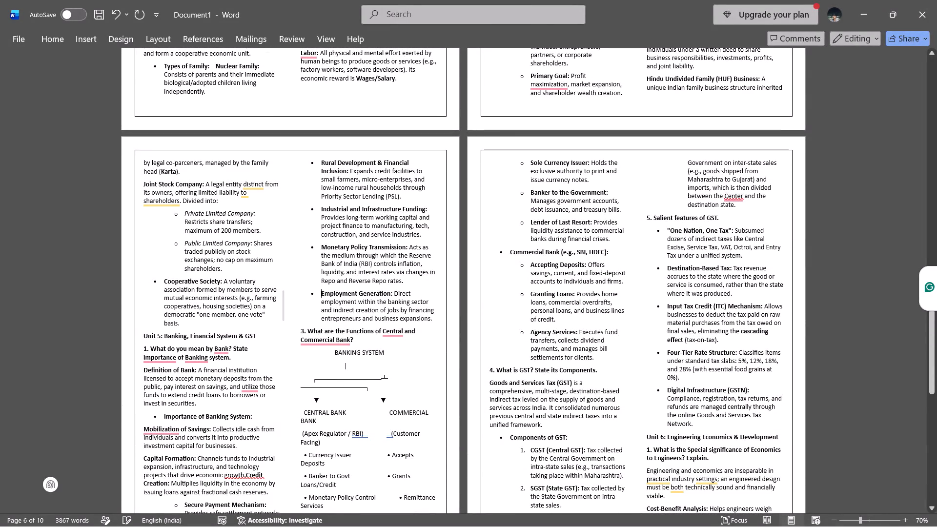
key(BackSpace)
key(BackSpace)
key(BackSpace)
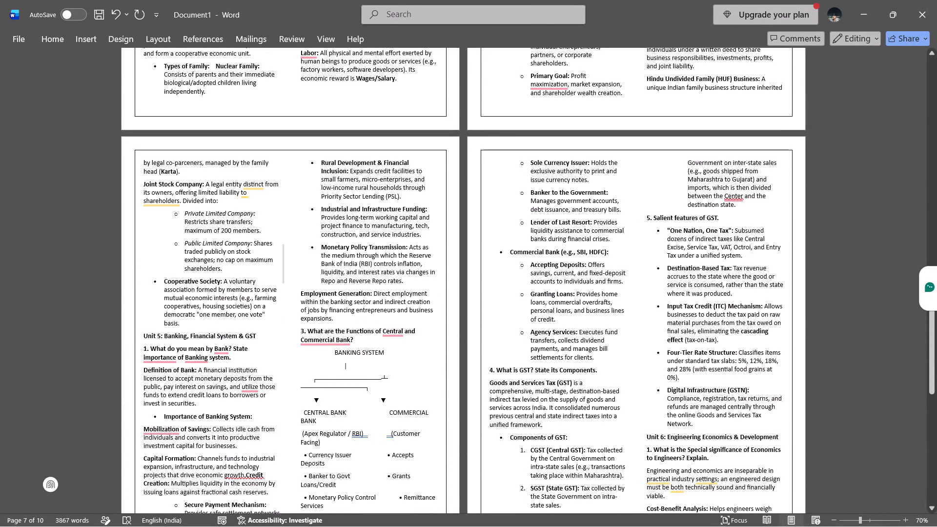
click(318, 247)
key(BackSpace)
key(BackSpace)
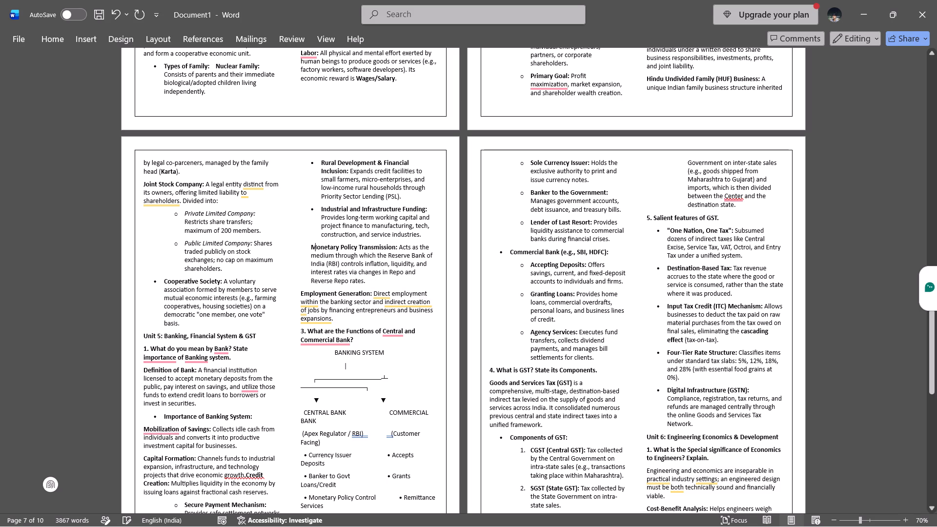
key(BackSpace)
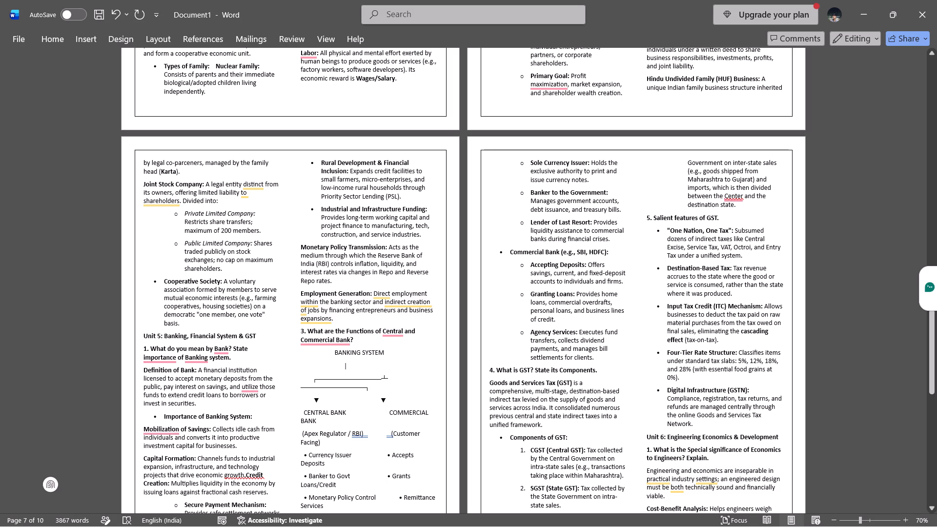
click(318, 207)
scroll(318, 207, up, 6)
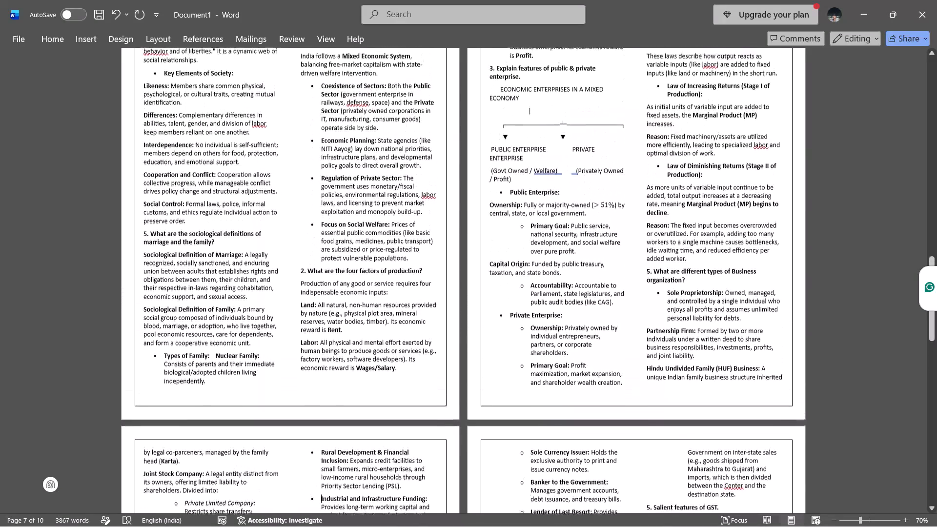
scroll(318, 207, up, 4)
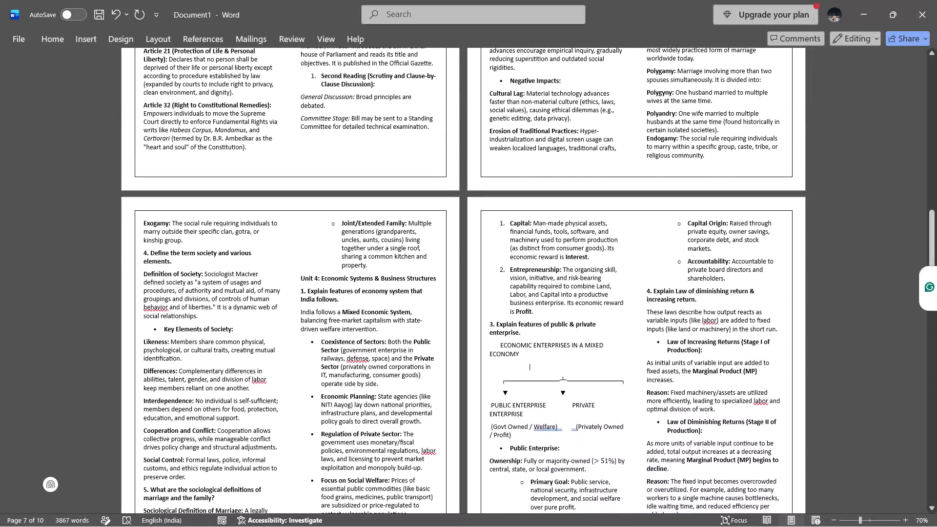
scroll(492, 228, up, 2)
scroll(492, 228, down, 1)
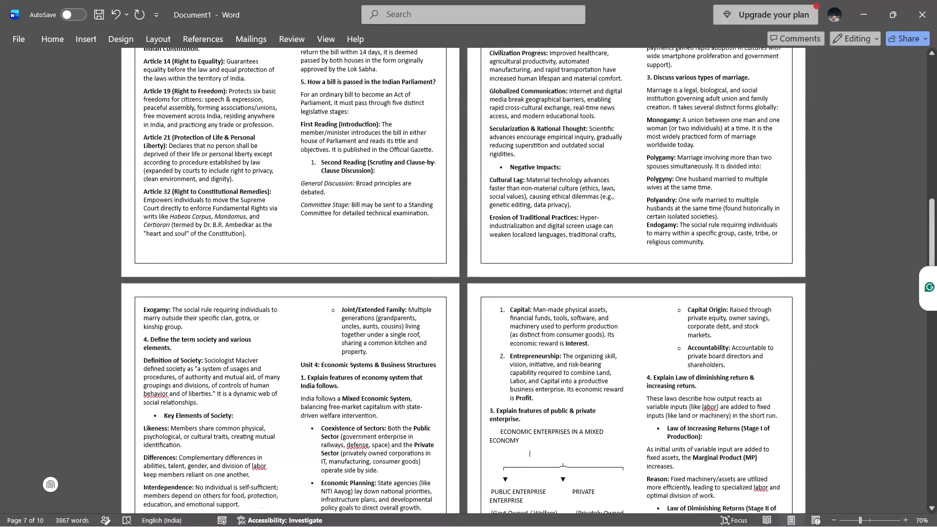
Remove the bullets and indents from the Accountability and Capital Origin points under Private Enterprise in Unit 4 question 3.
scroll(492, 228, down, 2)
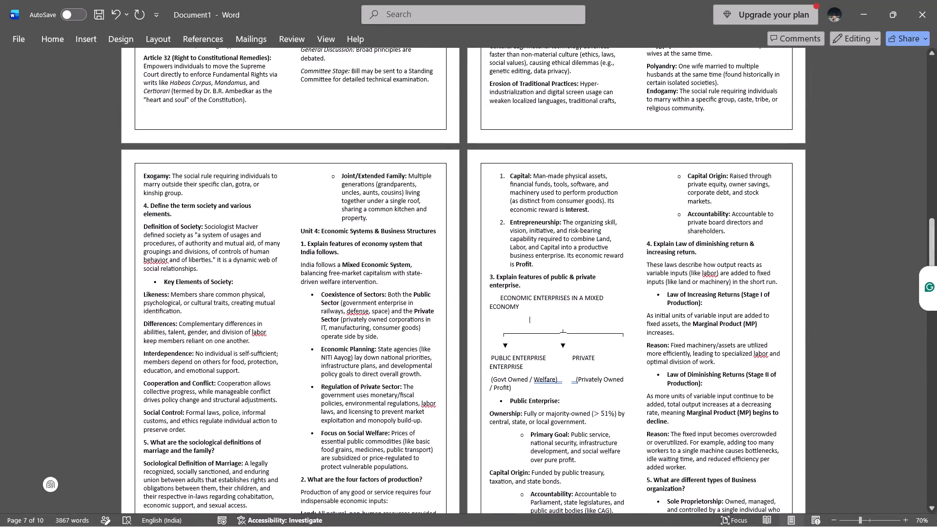
click(689, 214)
key(BackSpace)
key(BackSpace)
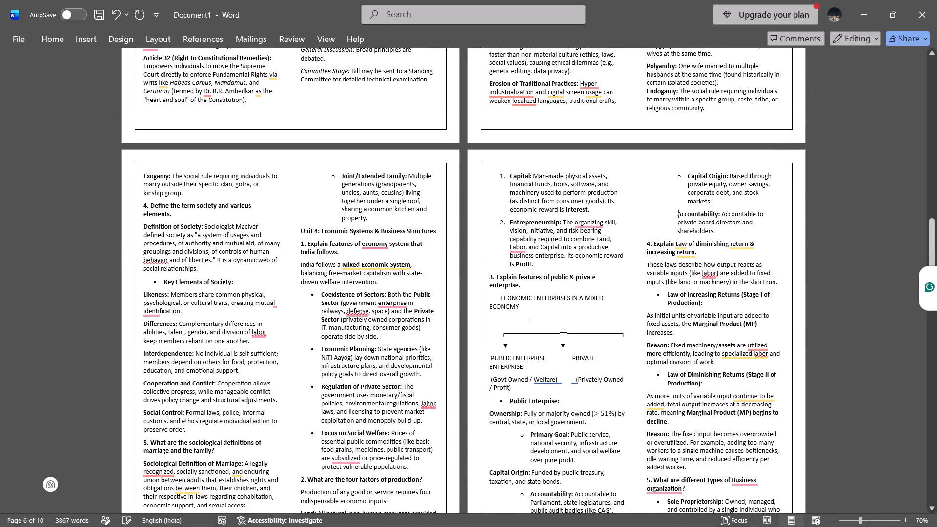
key(BackSpace)
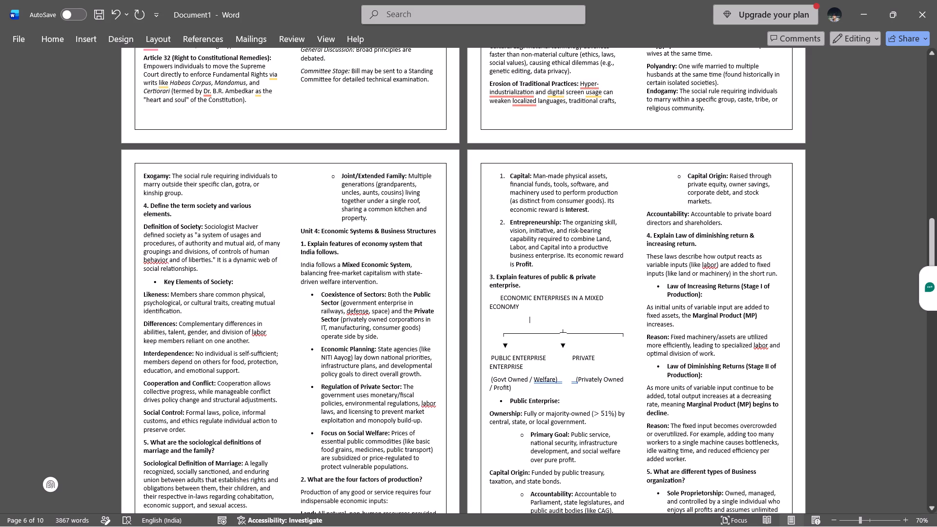
click(683, 178)
key(BackSpace)
key(BackSpace)
key(BackSpace)
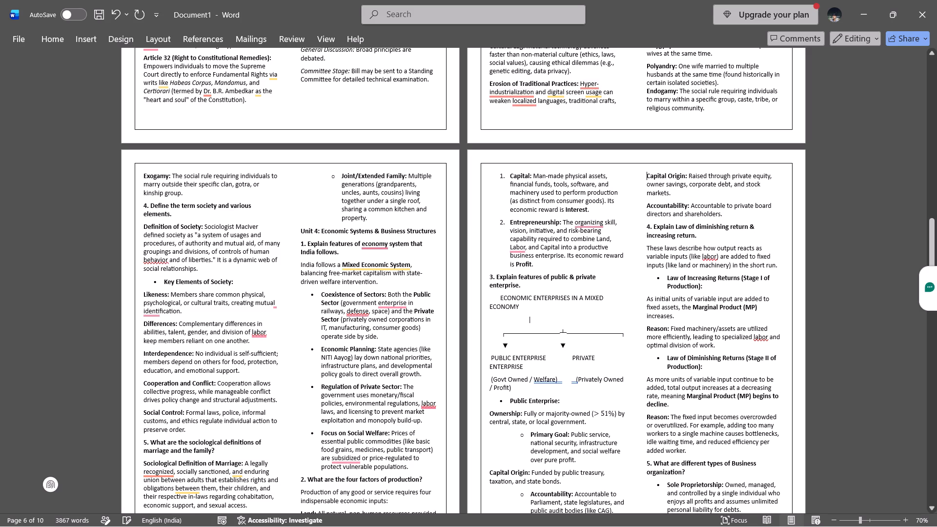
Remove the numbering and indents from the Capital and Entrepreneurship points under the four factors of production.
click(503, 178)
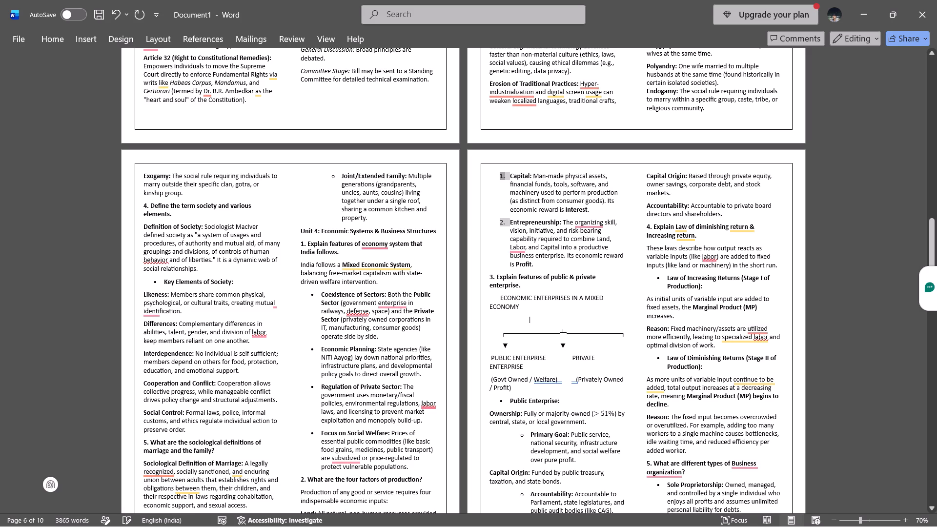
click(503, 178)
key(Right)
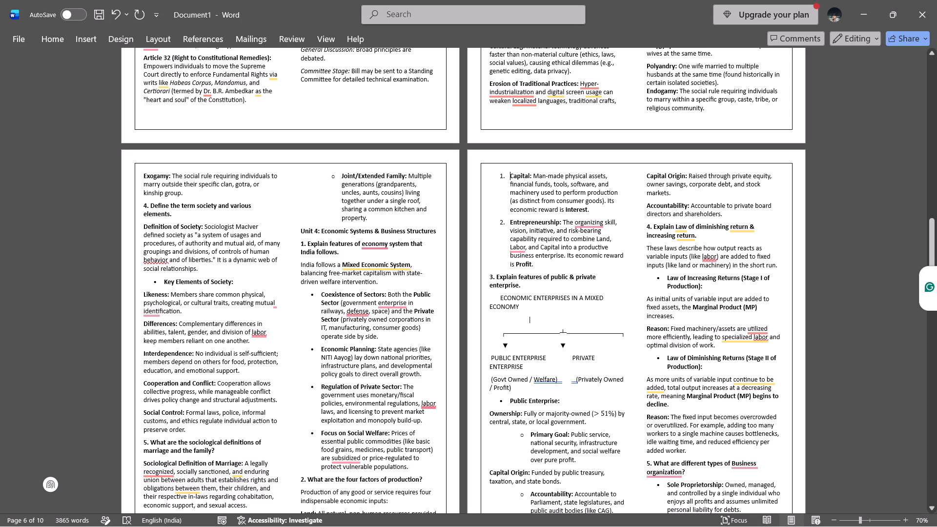
key(BackSpace)
key(BackSpace)
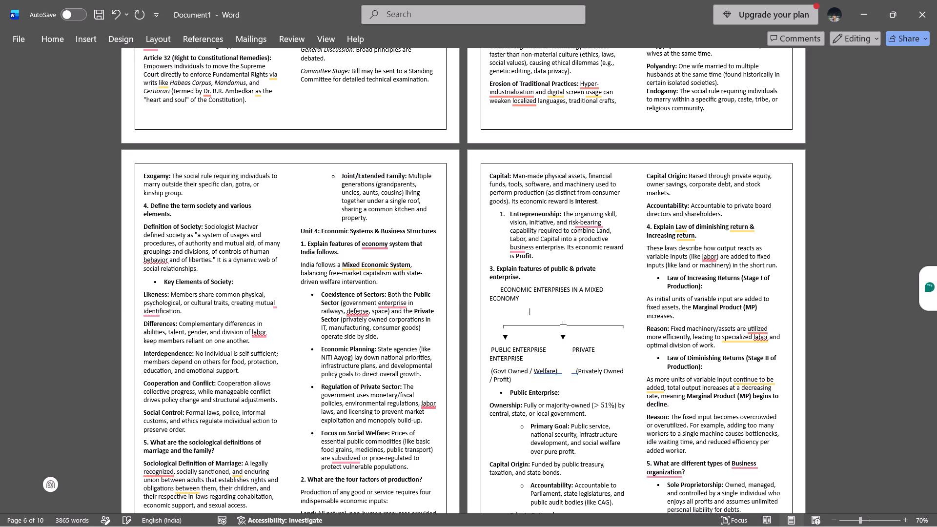
click(509, 207)
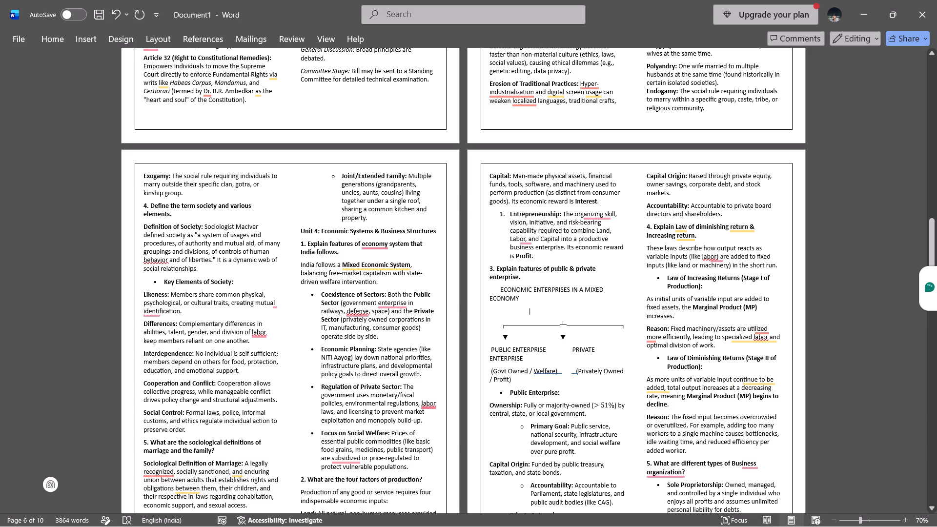
key(Down)
key(BackSpace)
key(BackSpace)
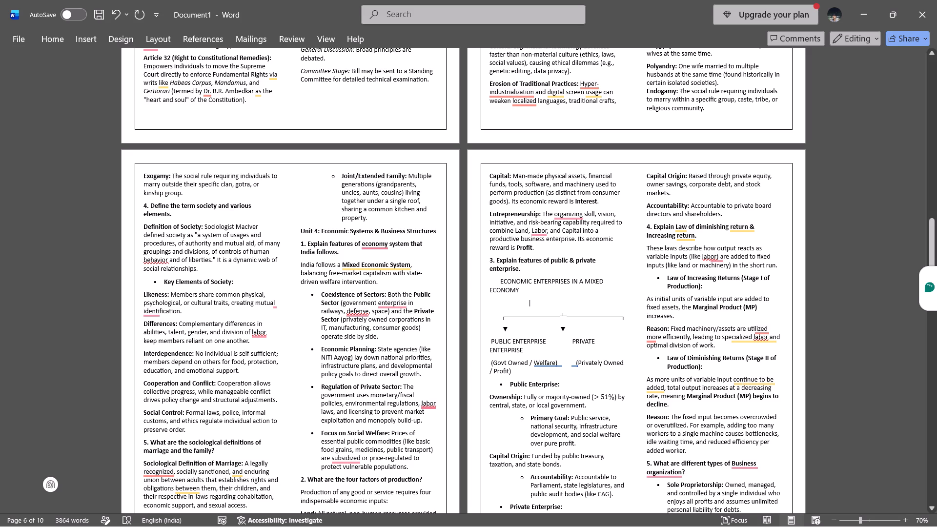
Remove the bullets and indents from the Primary Goal and Accountability points under Public Enterprise.
scroll(509, 207, right, 1)
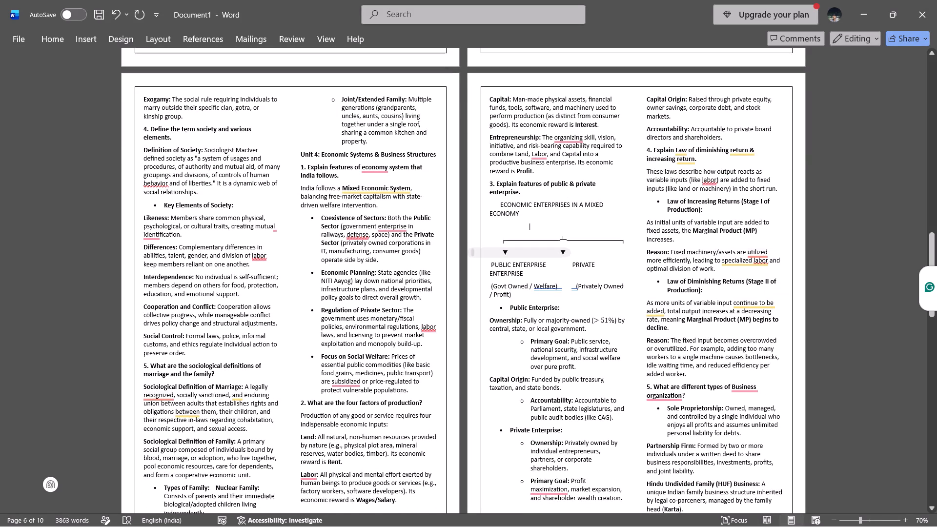
click(528, 339)
key(BackSpace)
key(BackSpace)
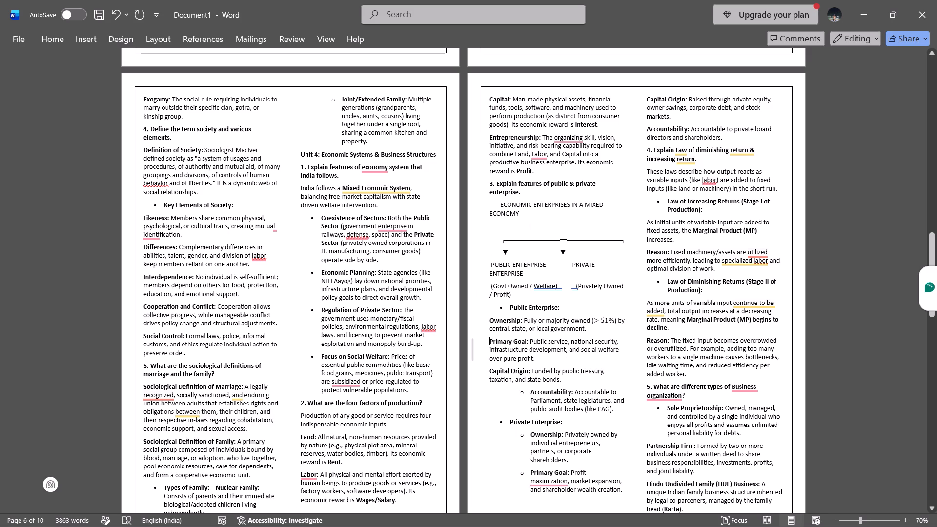
click(531, 389)
key(BackSpace)
key(BackSpace)
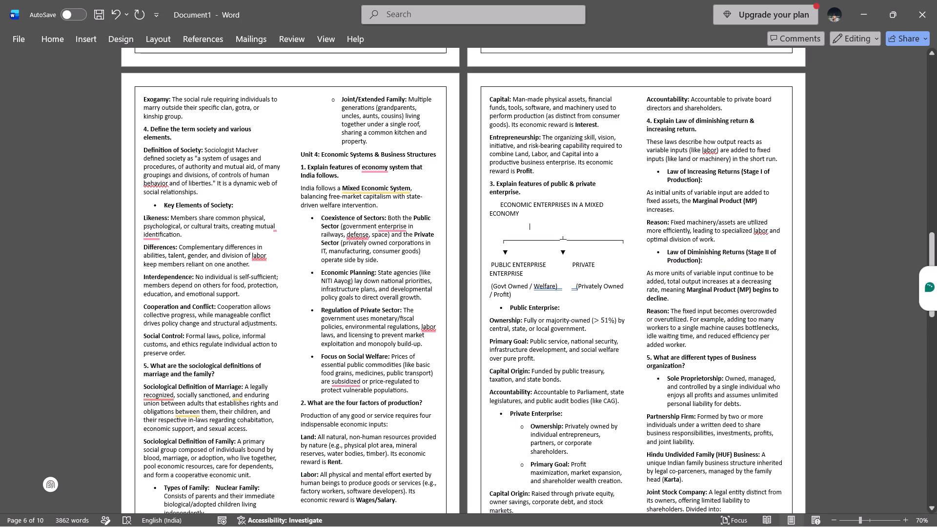
Remove the bullets and indents from the Ownership and Primary Goal points under Private Enterprise.
click(528, 426)
key(BackSpace)
key(BackSpace)
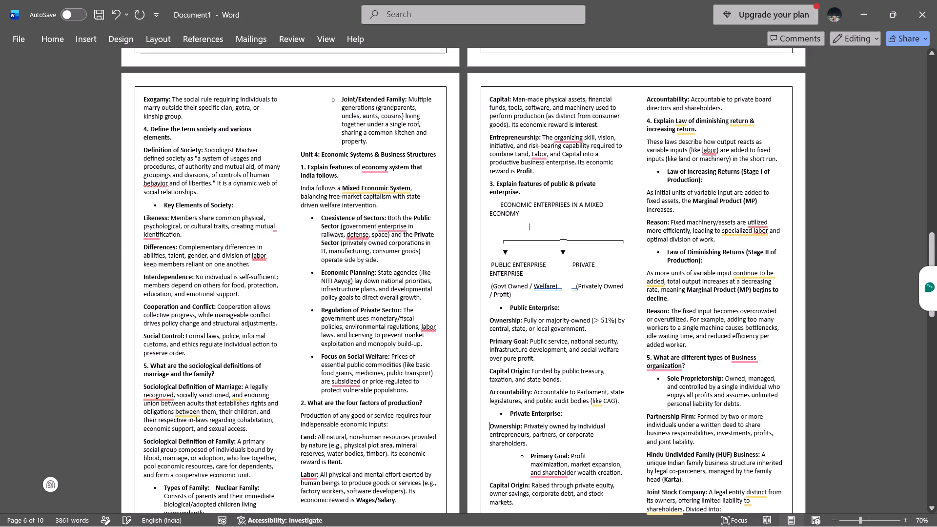
click(529, 452)
key(BackSpace)
key(BackSpace)
Remove the bullets and indents from the Multidisciplinary Scope and Emphasis on Human Capital points under Unit 6 question 3.
scroll(529, 452, down, 2)
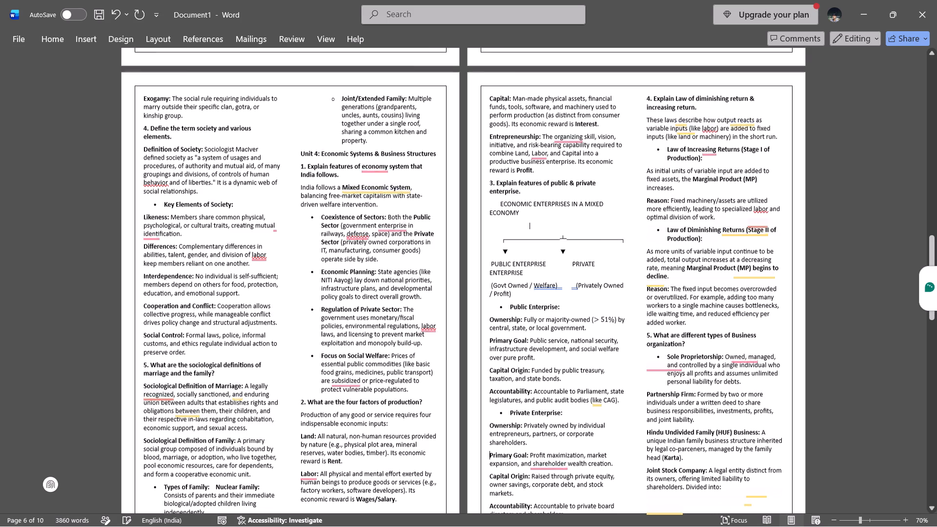
scroll(529, 452, down, 10)
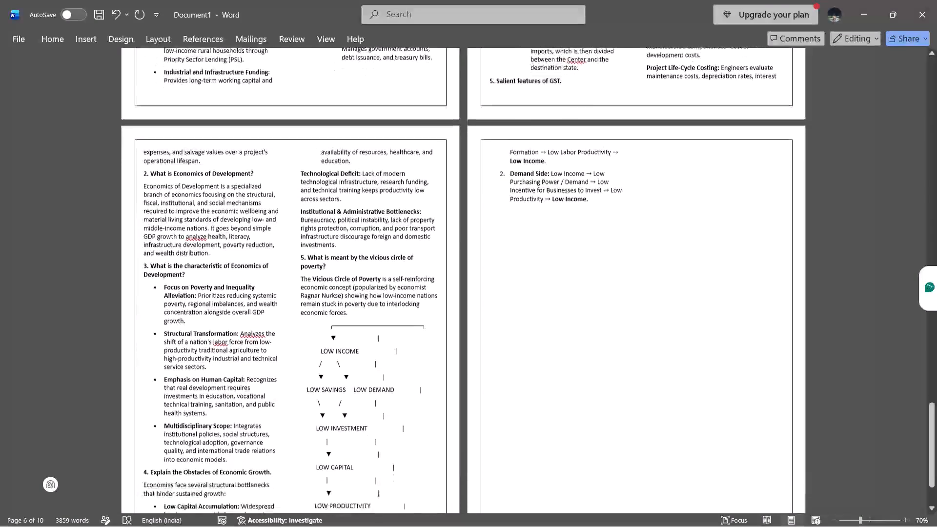
scroll(529, 452, down, 1)
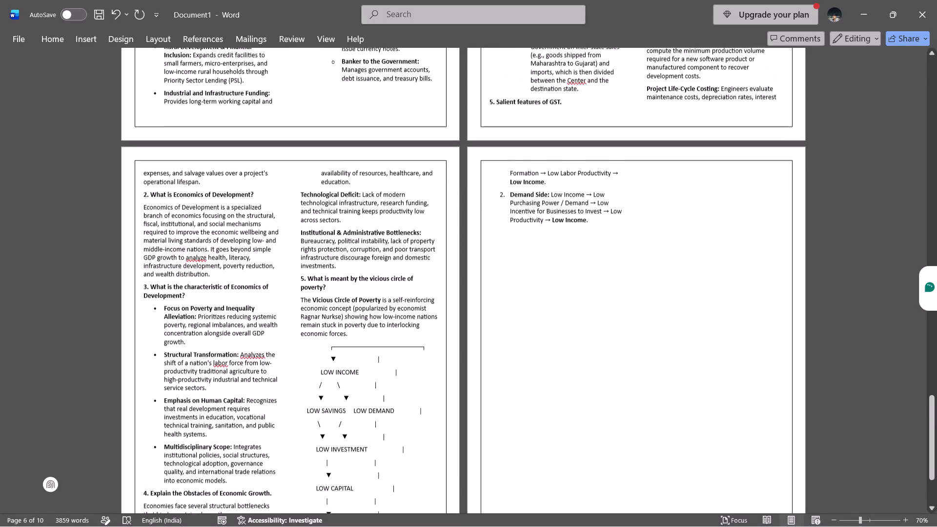
scroll(529, 452, down, 1)
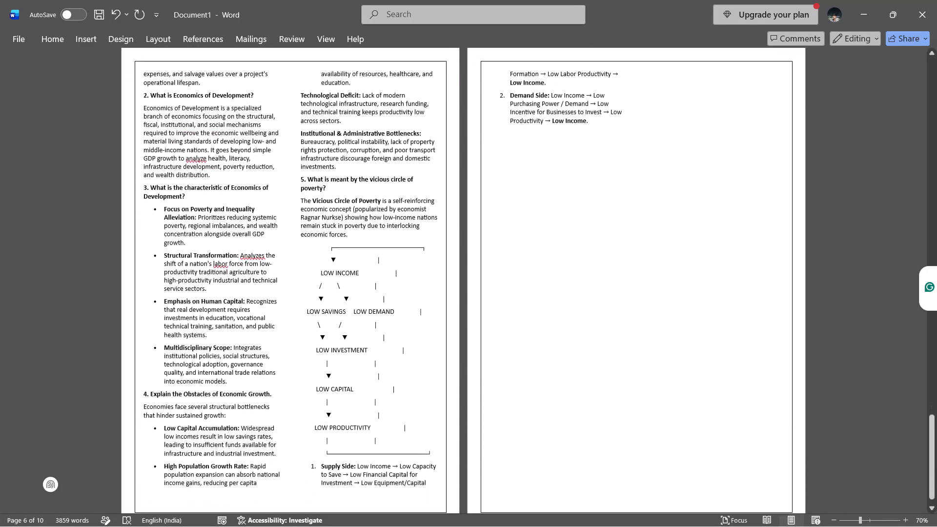
scroll(529, 452, down, 2)
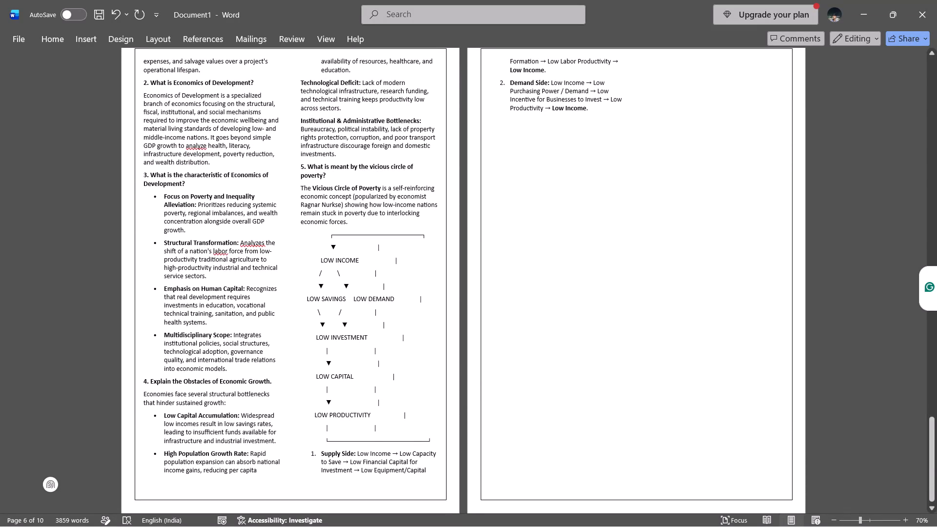
scroll(529, 452, down, 3)
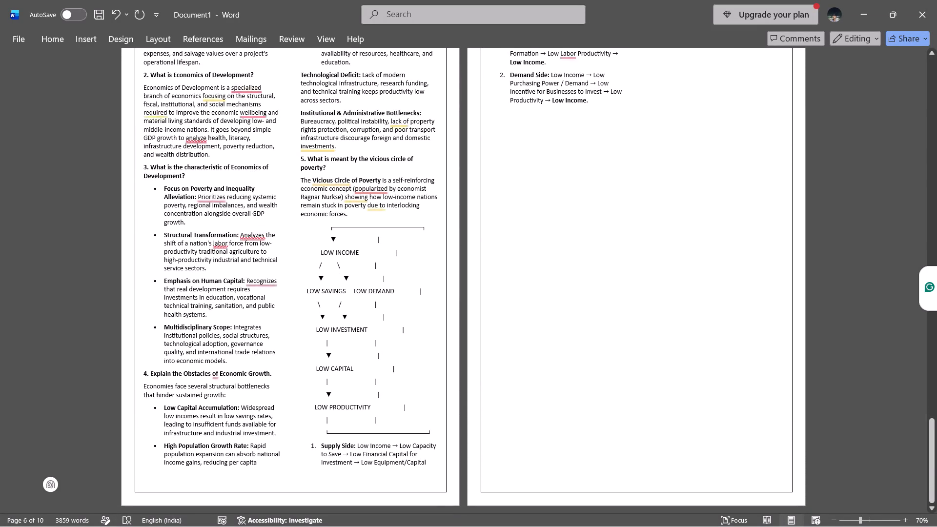
scroll(529, 452, down, 1)
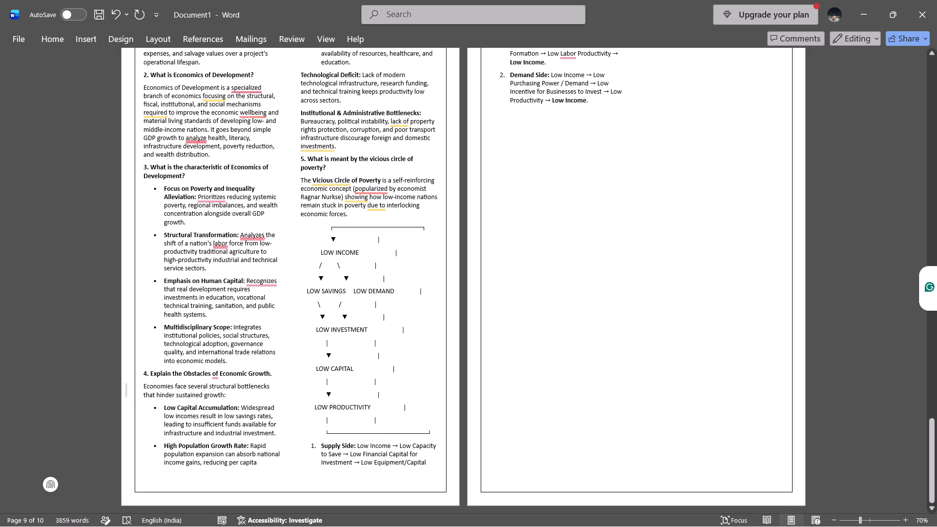
click(163, 327)
key(BackSpace)
key(BackSpace)
key(BackSpace)
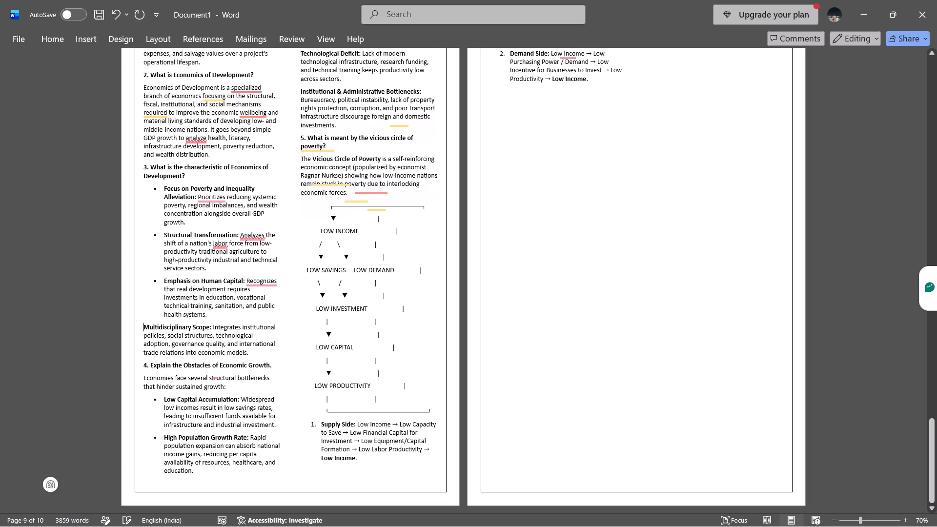
click(161, 284)
key(BackSpace)
key(BackSpace)
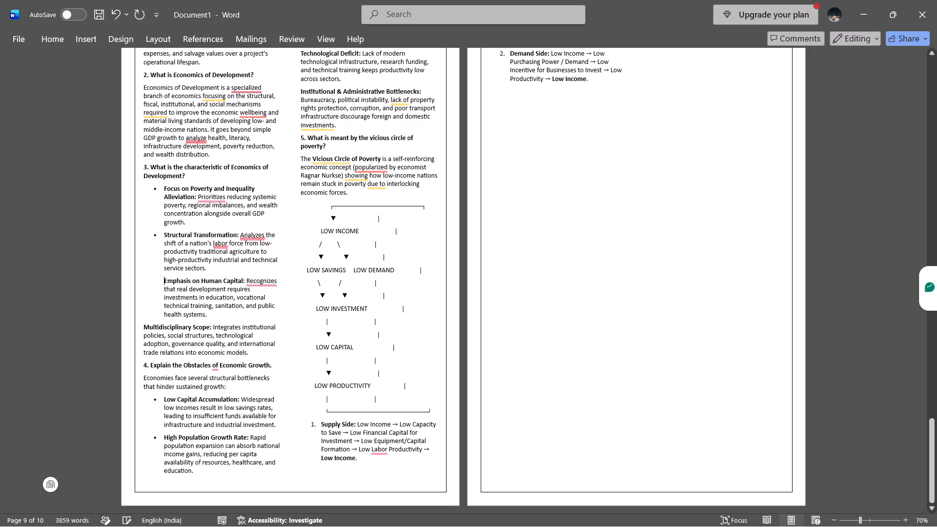
key(BackSpace)
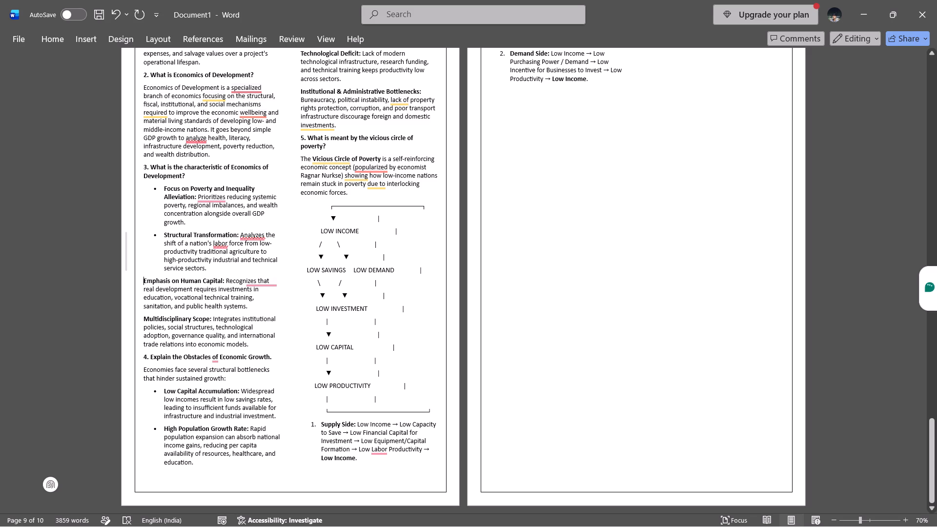
Remove the bullets and indents from the Structural Transformation and Focus on Poverty and Inequality Alleviation points under Unit 6 question 3.
click(160, 235)
key(BackSpace)
key(BackSpace)
key(BackSpace)
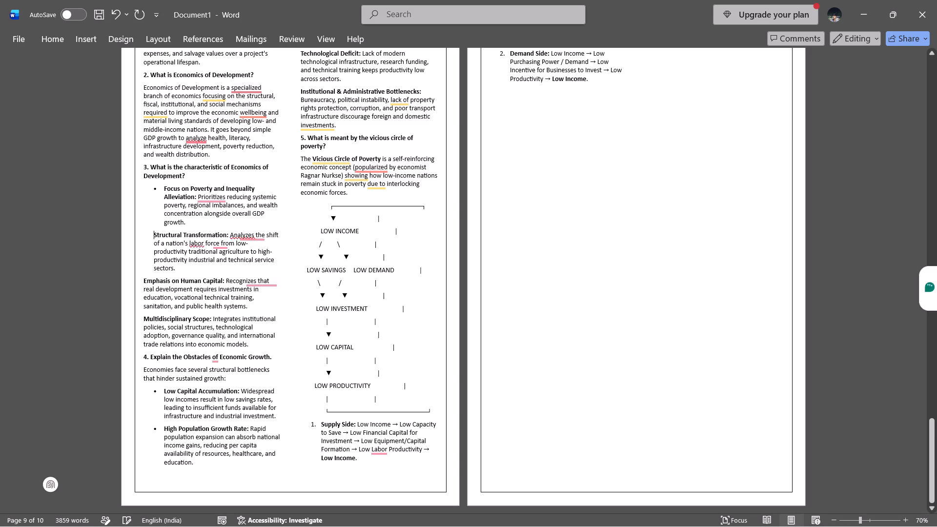
click(160, 190)
key(BackSpace)
key(BackSpace)
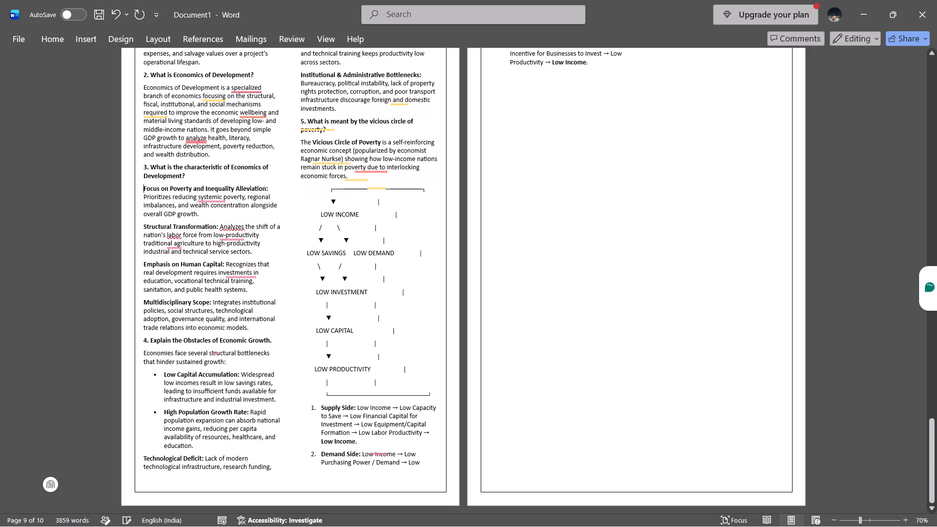
Remove the numbering and indent from the CGST (Central GST) point under Components of GST.
scroll(160, 190, up, 1)
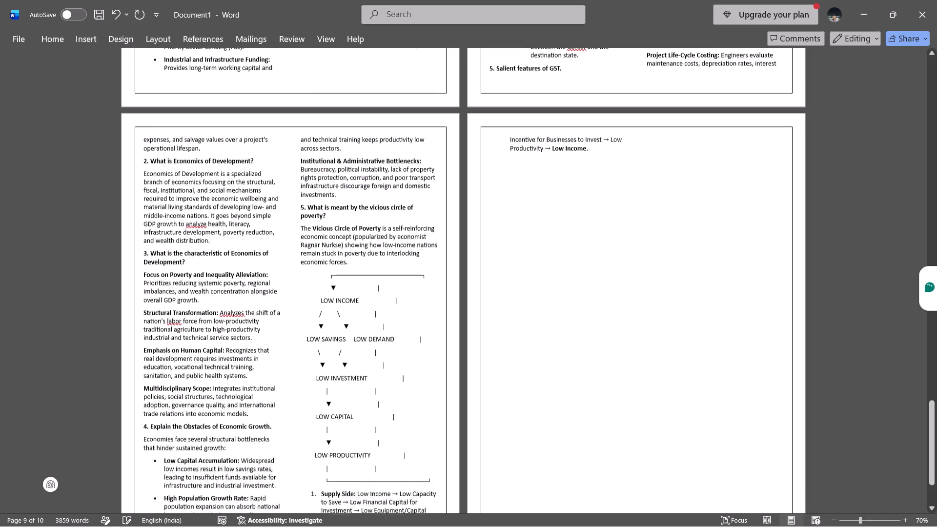
scroll(160, 190, up, 1)
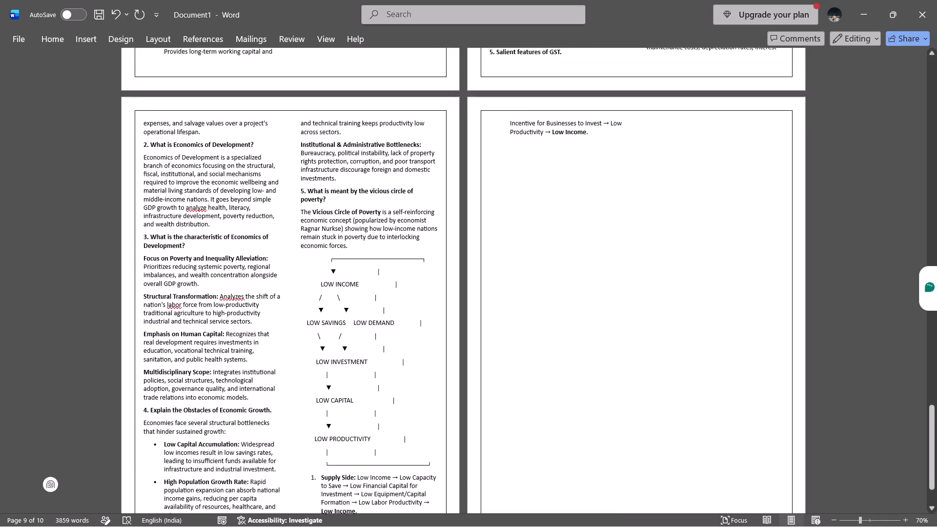
scroll(160, 190, up, 2)
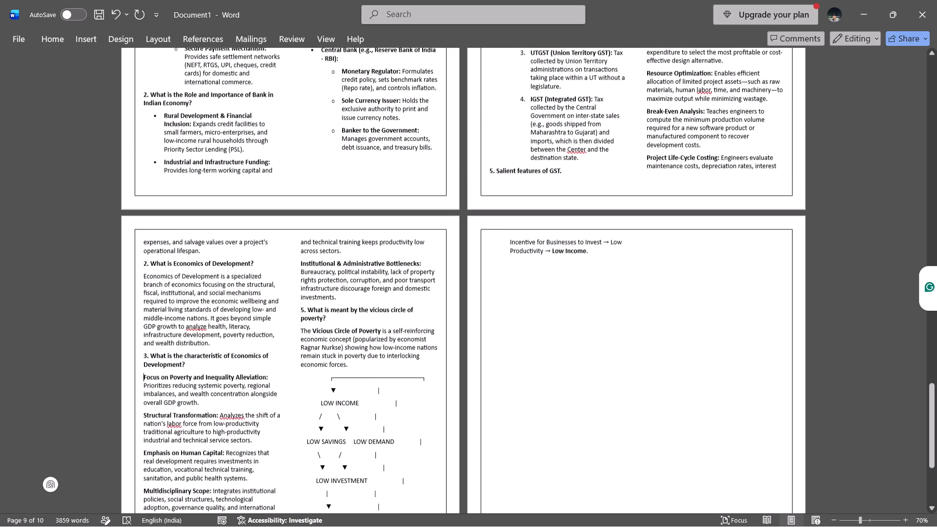
scroll(157, 157, up, 2)
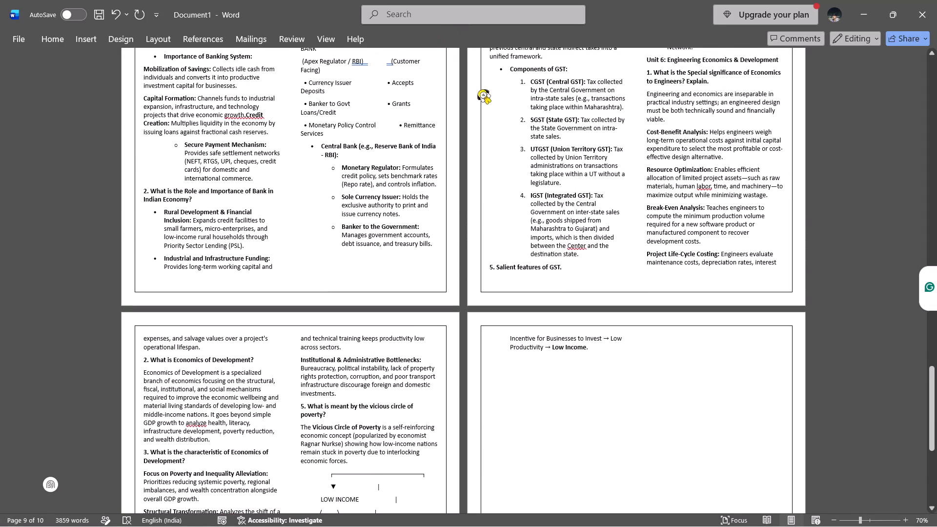
click(530, 83)
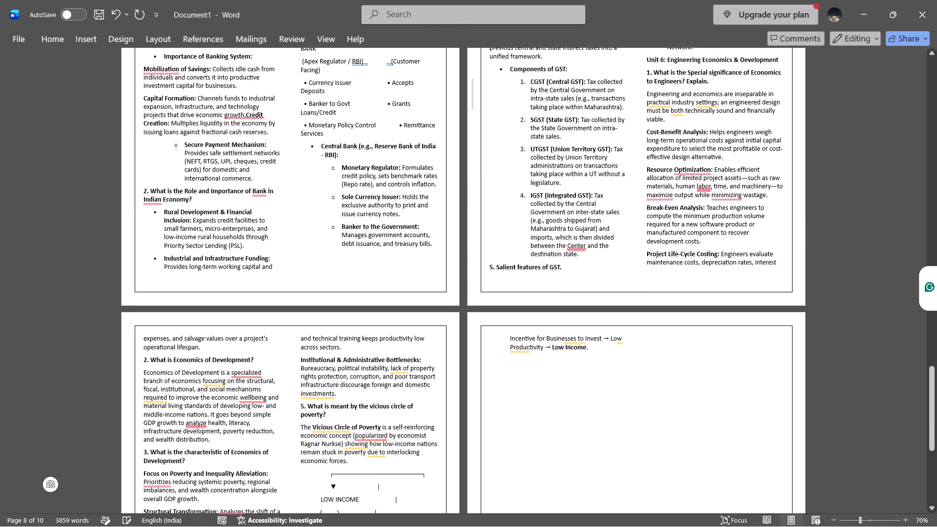
key(BackSpace)
key(BackSpace)
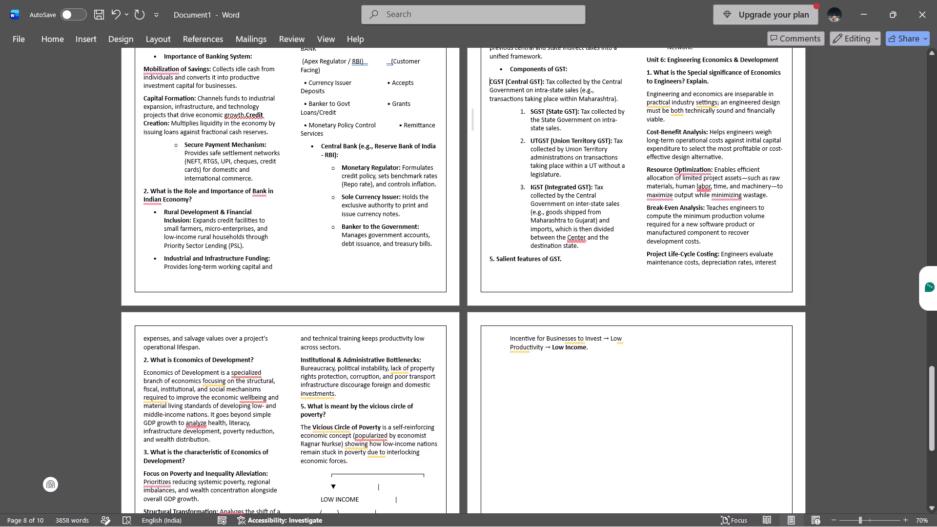
Remove the numbering and indents from the SGST (State GST) and UTGST (Union Territory GST) points under Components of GST.
click(526, 107)
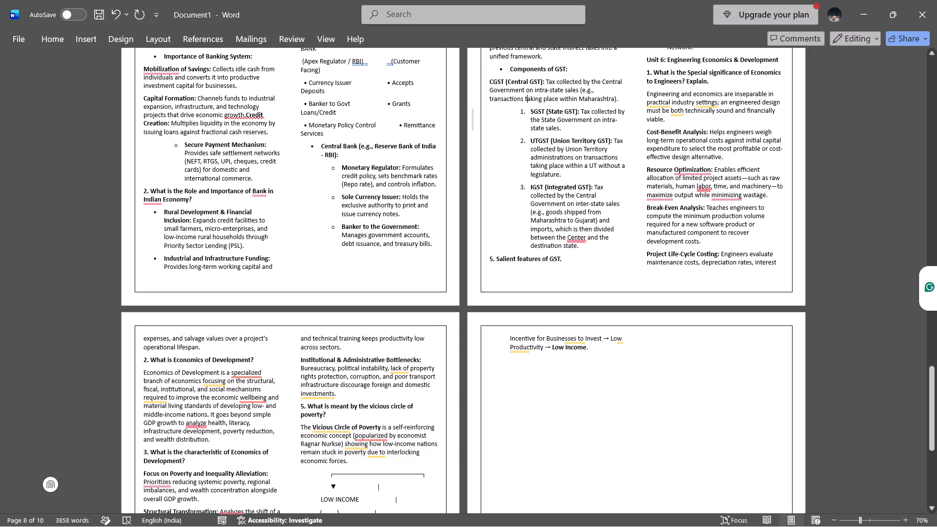
click(528, 117)
key(Up)
key(BackSpace)
key(BackSpace)
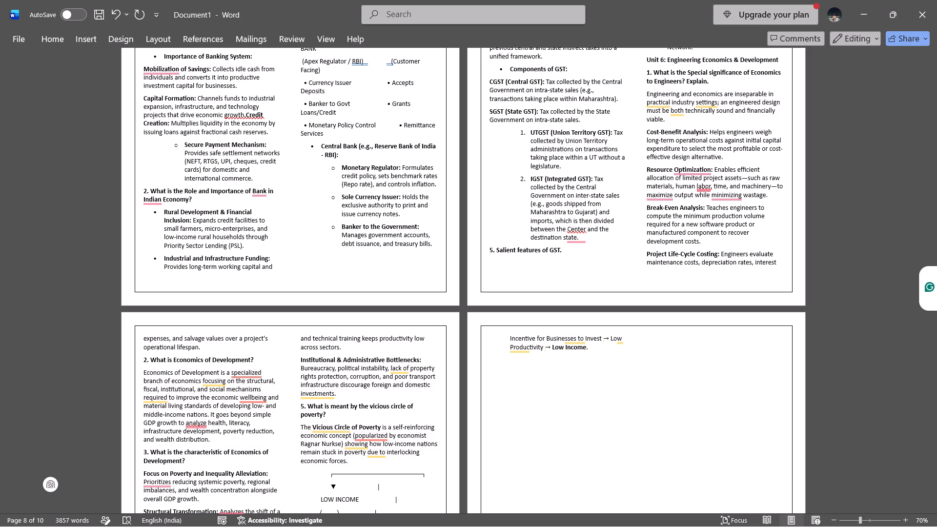
click(528, 134)
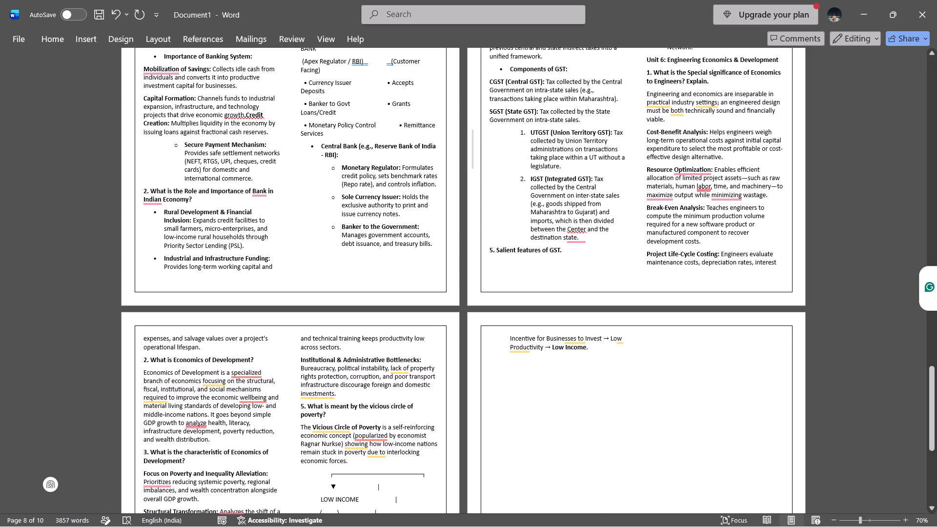
key(BackSpace)
key(BackSpace)
Save the document to the Desktop folder as a Word document named "EEE reduc...".
scroll(528, 134, down, 4)
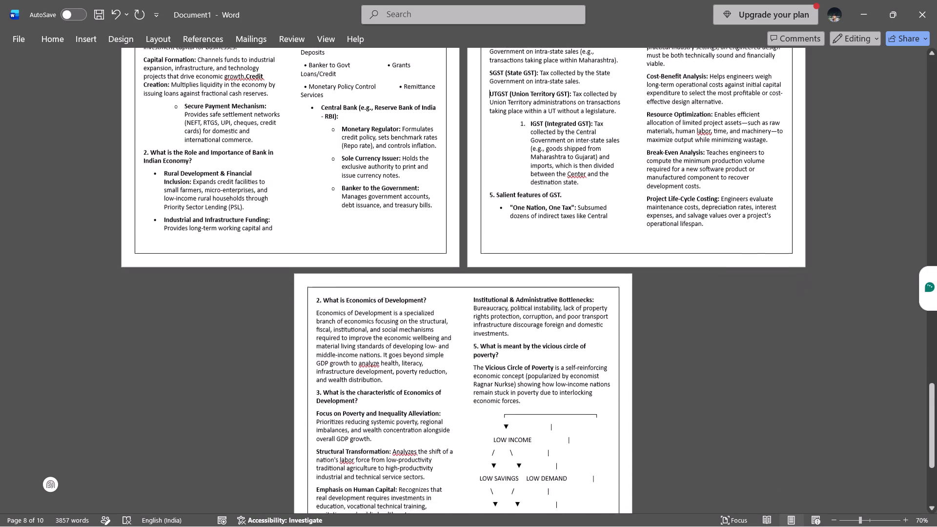
scroll(528, 134, down, 2)
scroll(528, 134, up, 12)
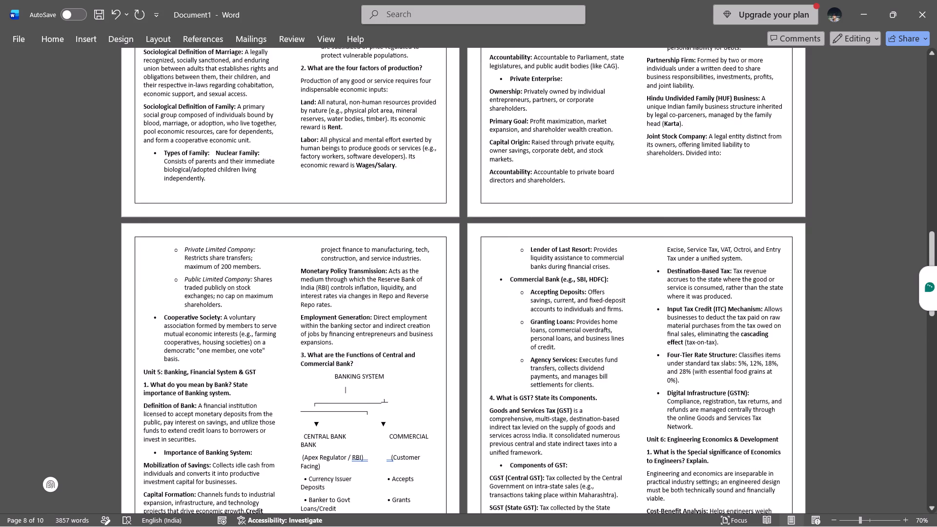
scroll(528, 134, up, 11)
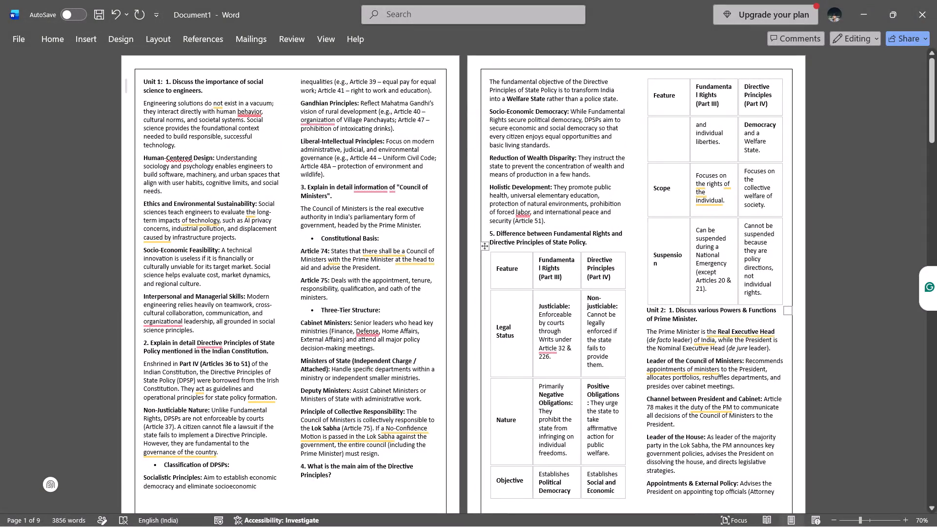
click(16, 37)
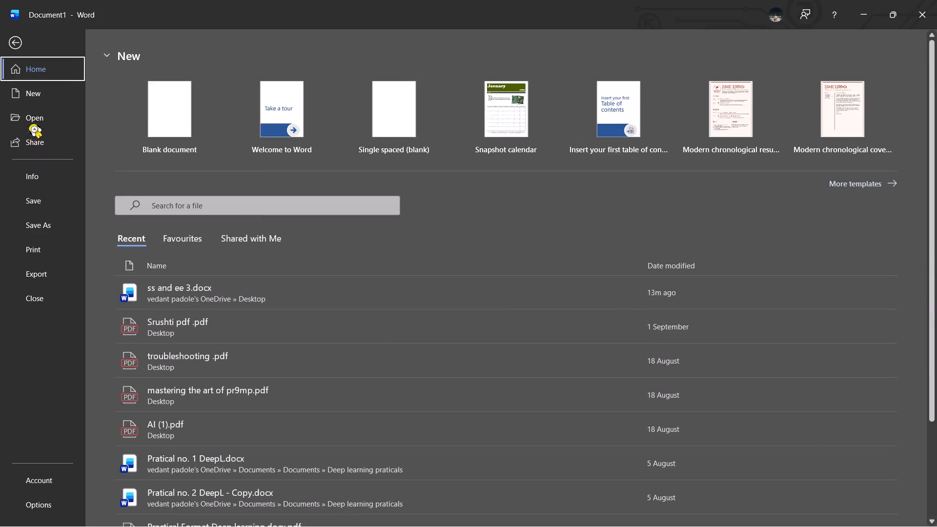
click(40, 219)
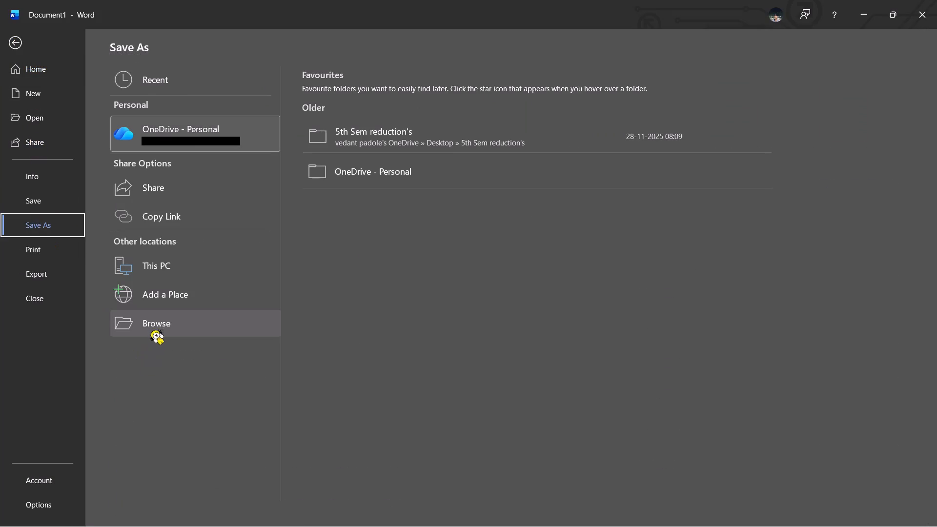
click(165, 266)
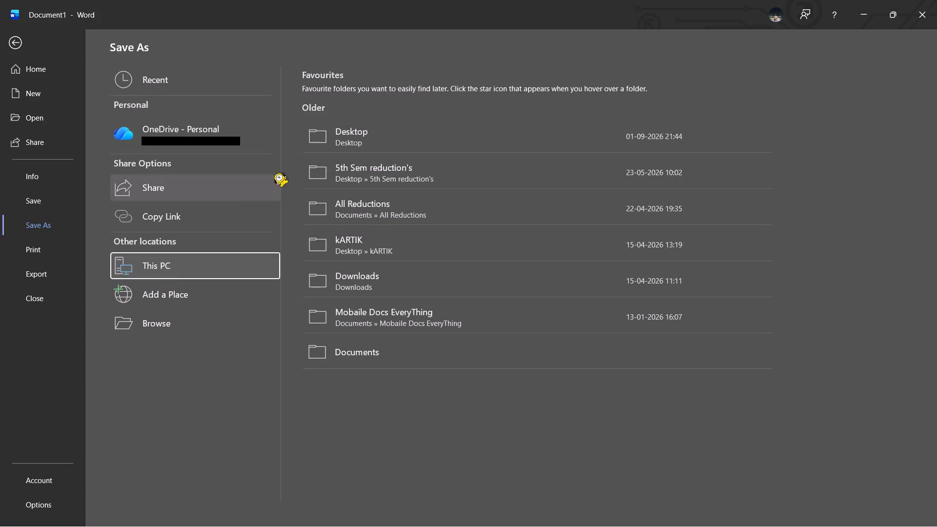
click(349, 142)
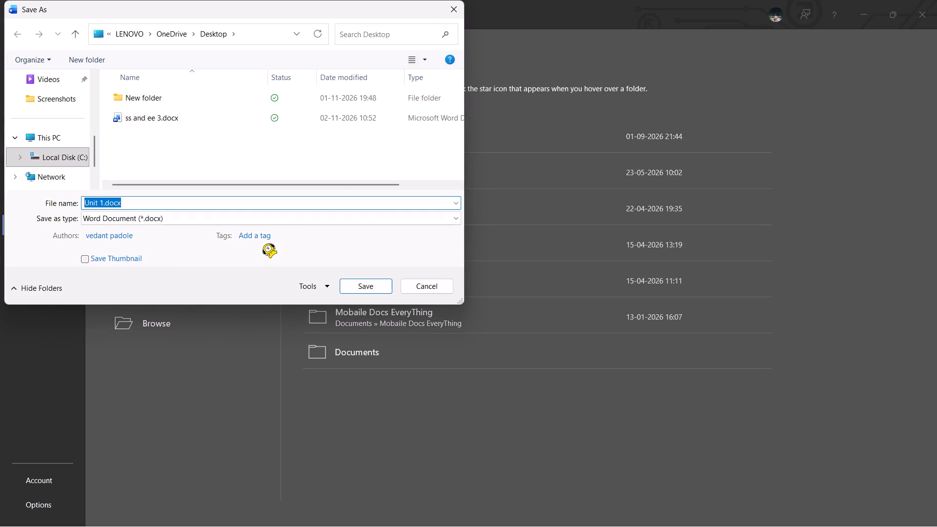
key(BackSpace)
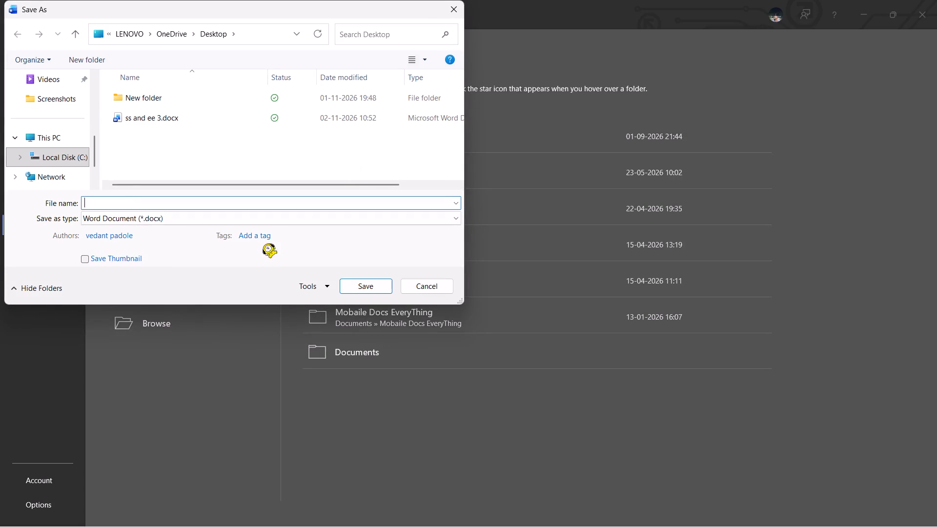
text(EEE reduc)
text(...)
click(372, 287)
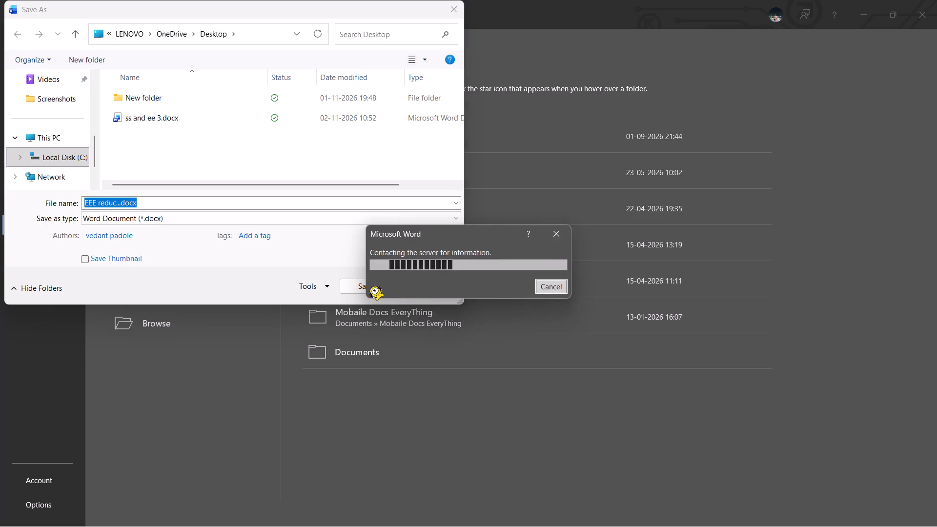
click(444, 199)
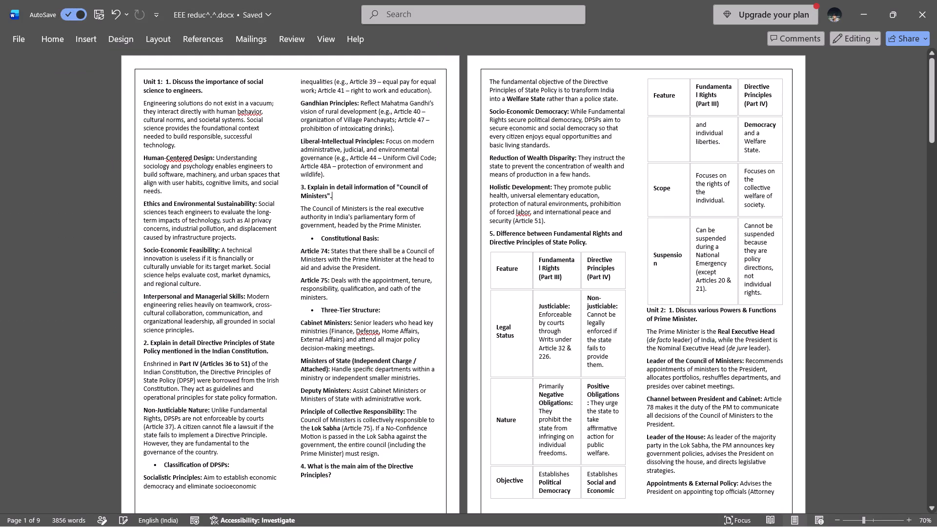
Look through the saved document from the first page to the last to check its layout.
scroll(446, 199, down, 20)
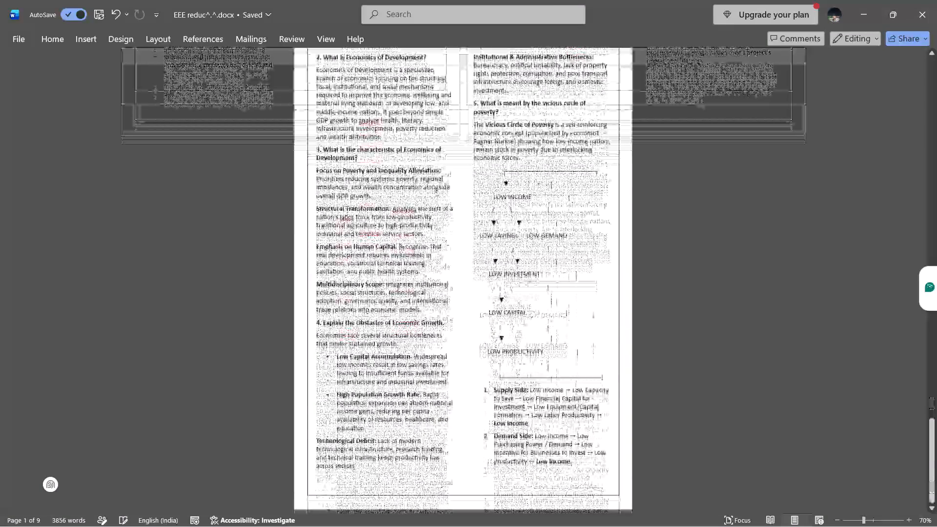
scroll(446, 199, down, 6)
scroll(446, 199, up, 9)
scroll(446, 199, up, 19)
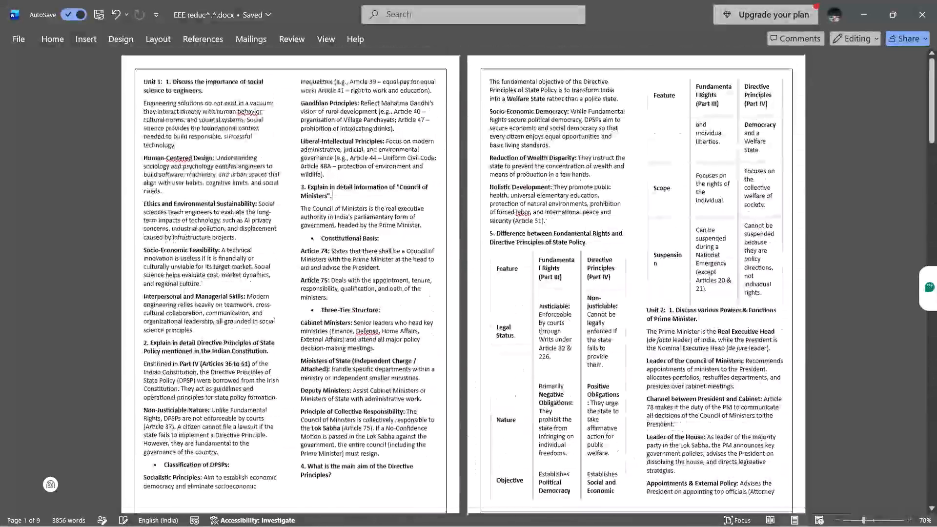
scroll(446, 199, up, 3)
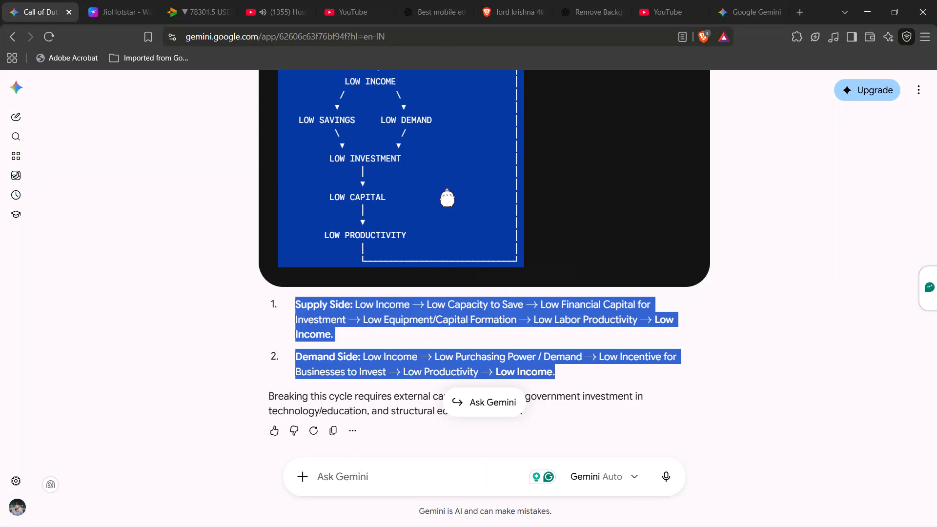
Switch to the Brave browser and search the web for "clude" in a new tab.
click(729, 340)
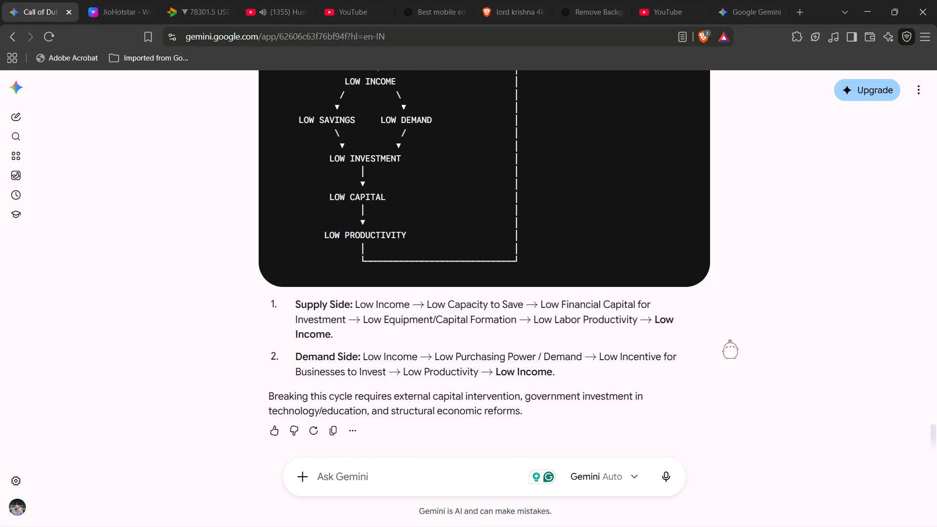
click(804, 9)
click(508, 234)
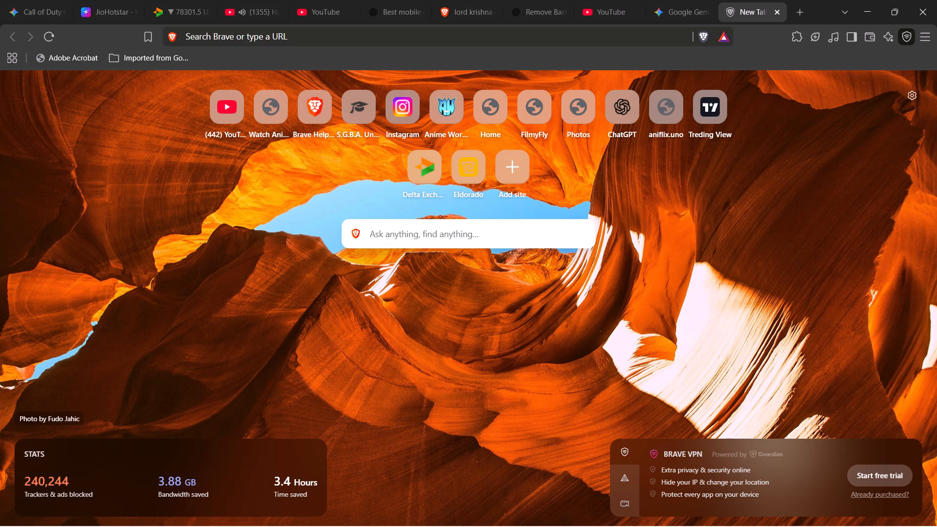